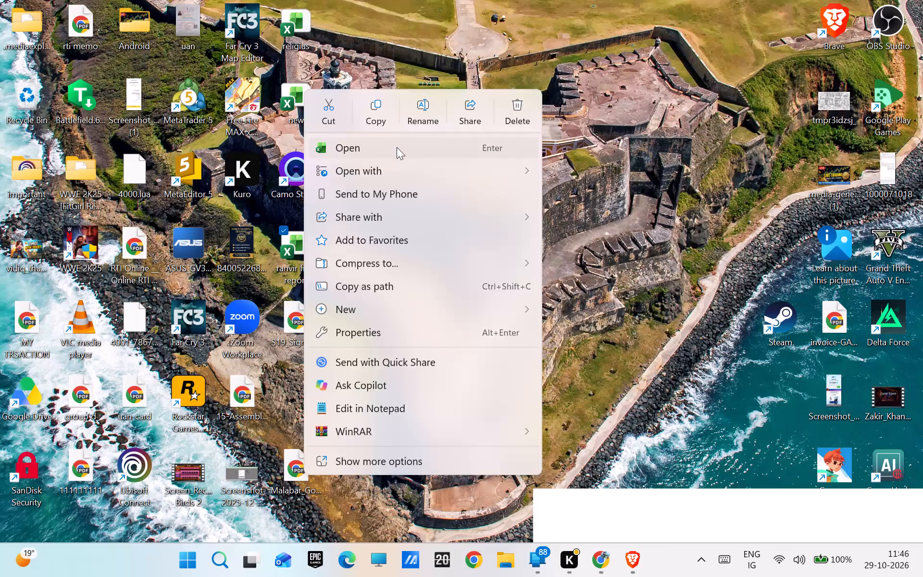
# Open the "ranvir final report" workbook from the desktop and maximize its window.
pyautogui.click(397, 147)
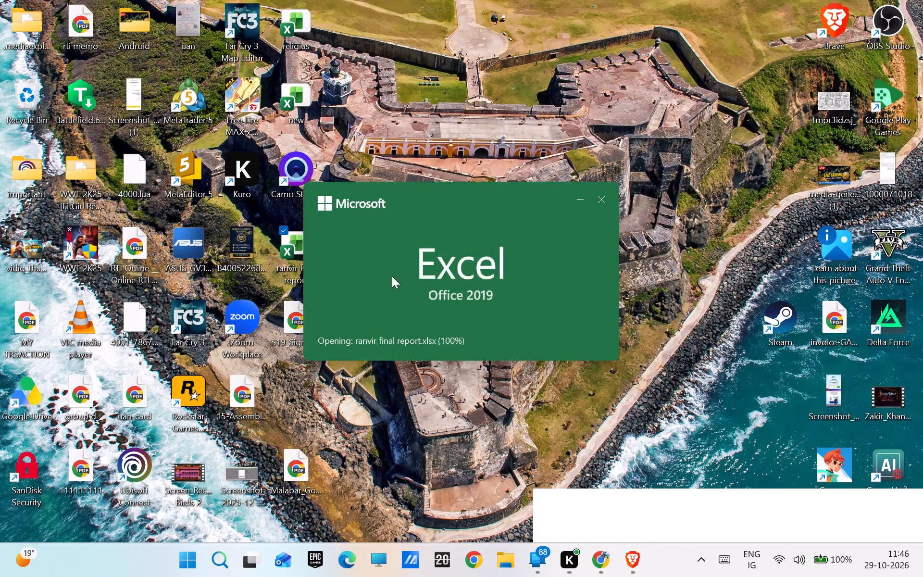
pyautogui.scroll(-4, 399, 360)
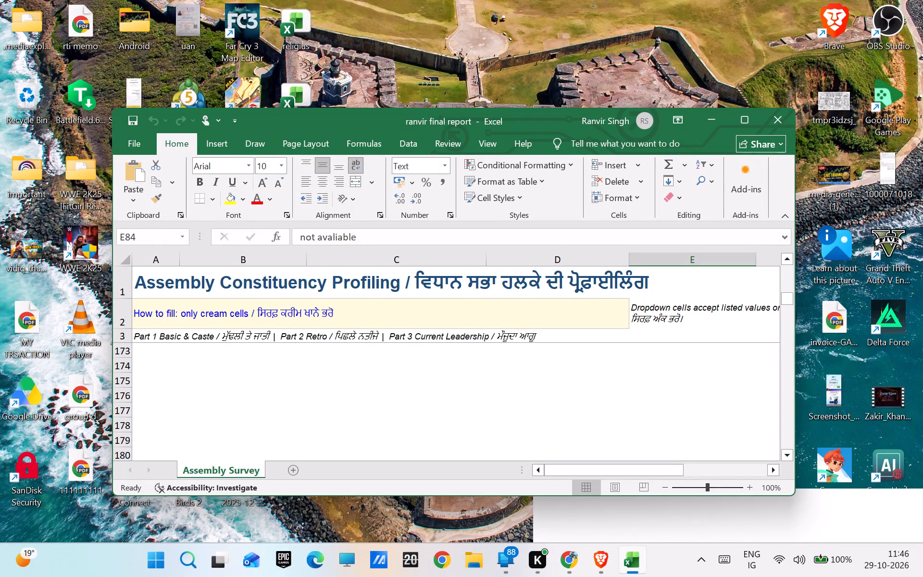
pyautogui.scroll(-5, 420, 362)
pyautogui.scroll(17, 420, 362)
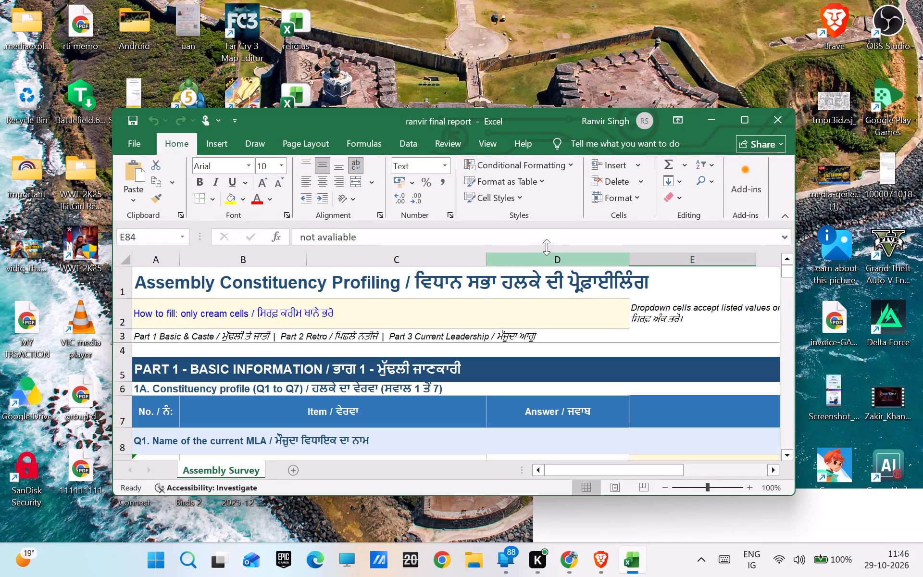
pyautogui.click(738, 118)
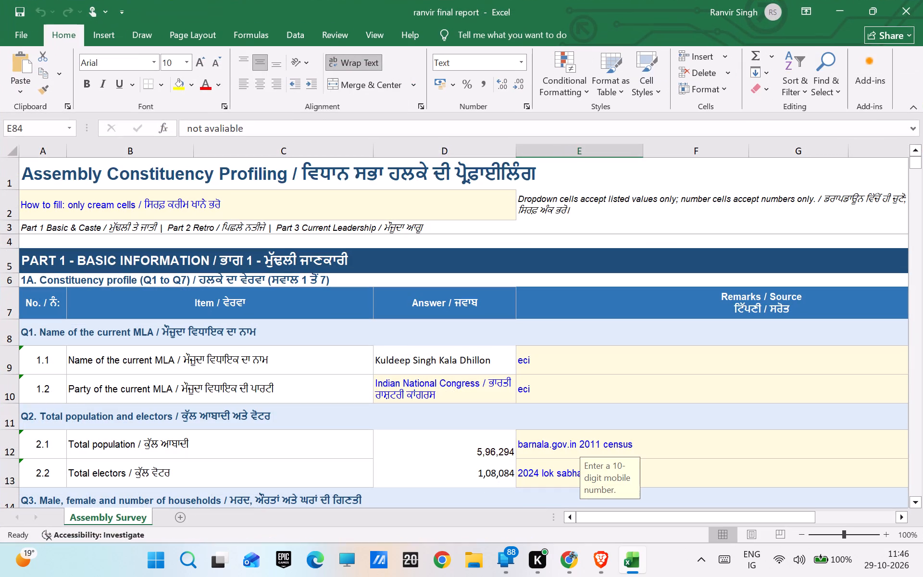
# Copy the header row of the 1B Caste details table, row 40, from No. to Remarks / Source.
pyautogui.scroll(-3, 433, 381)
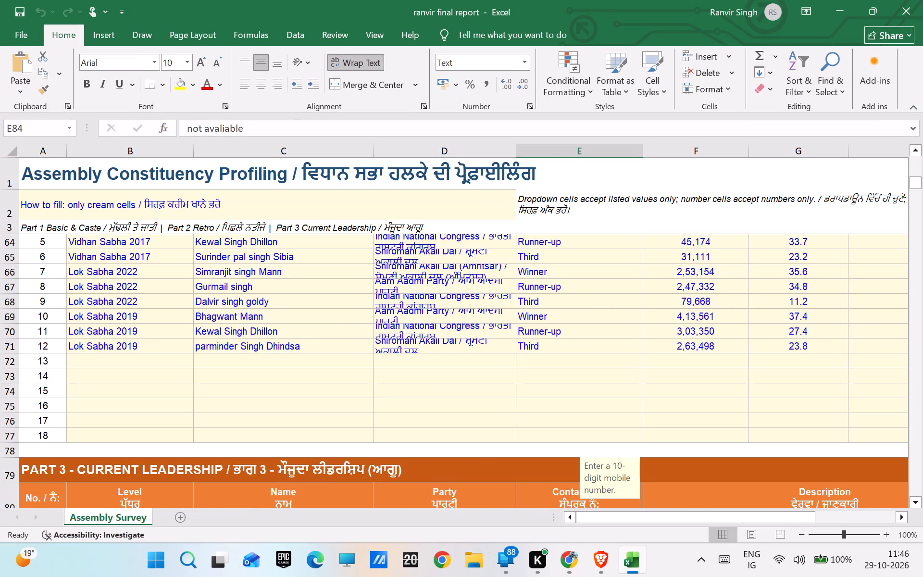
pyautogui.scroll(2, 433, 380)
pyautogui.scroll(-1, 433, 380)
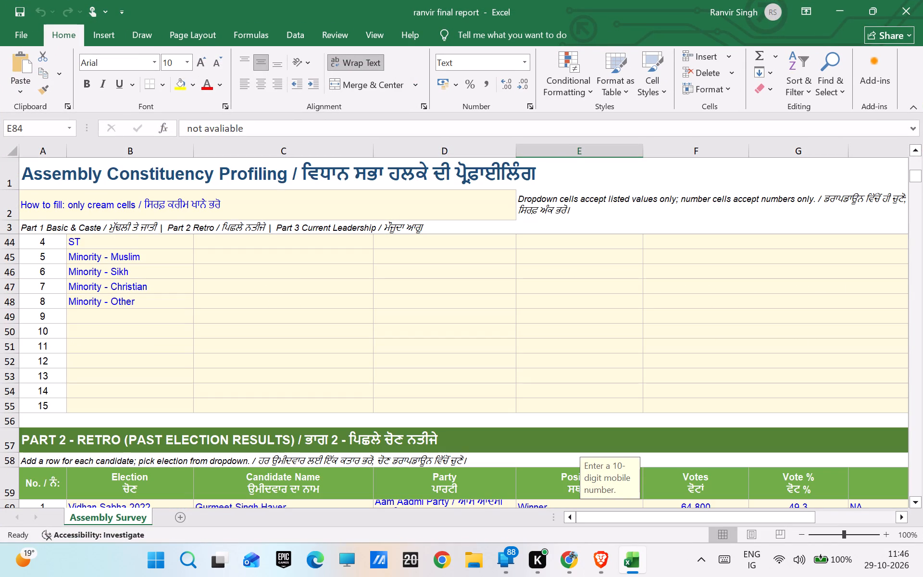
pyautogui.click(916, 176)
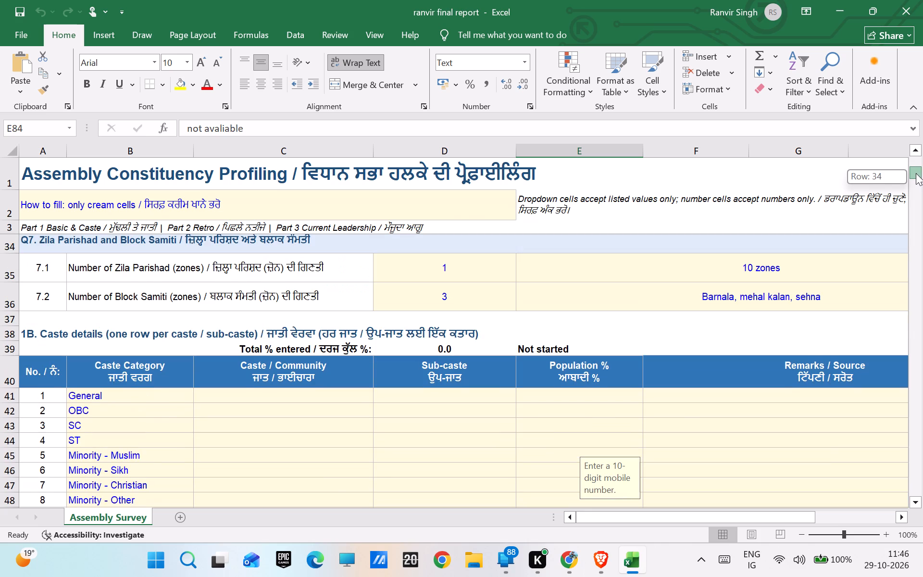
pyautogui.moveTo(33, 379); pyautogui.dragTo(37, 379)
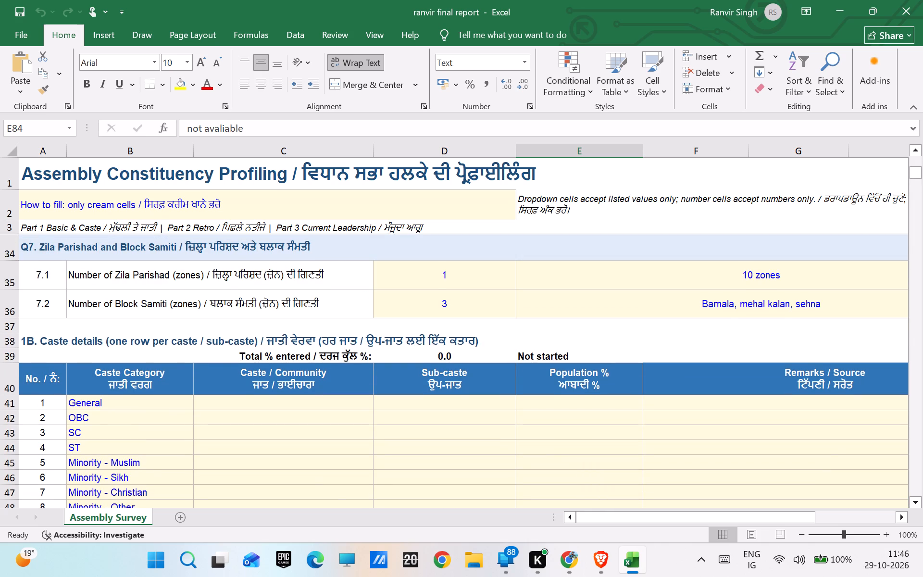
pyautogui.moveTo(37, 379); pyautogui.dragTo(725, 389)
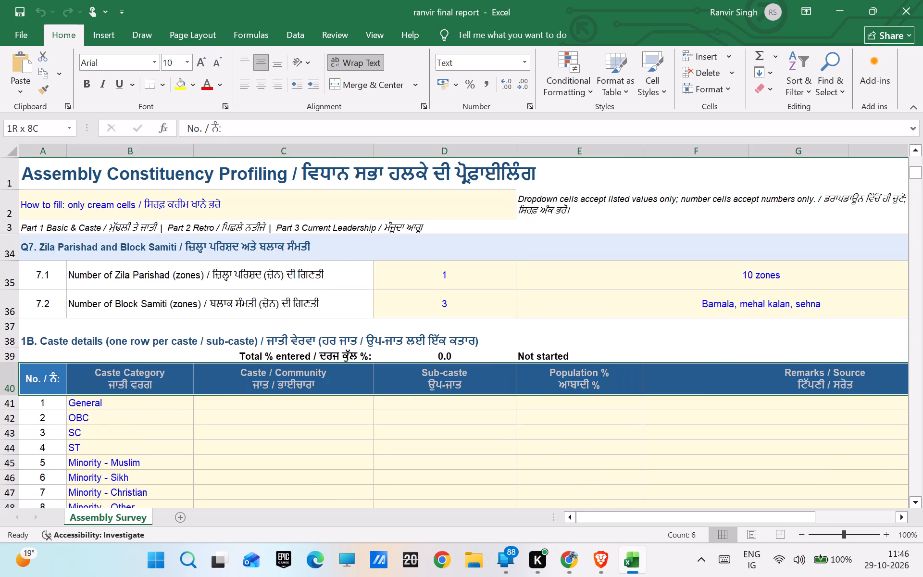
pyautogui.moveTo(725, 389); pyautogui.dragTo(727, 389)
pyautogui.hotkey('ctrl', 'c')
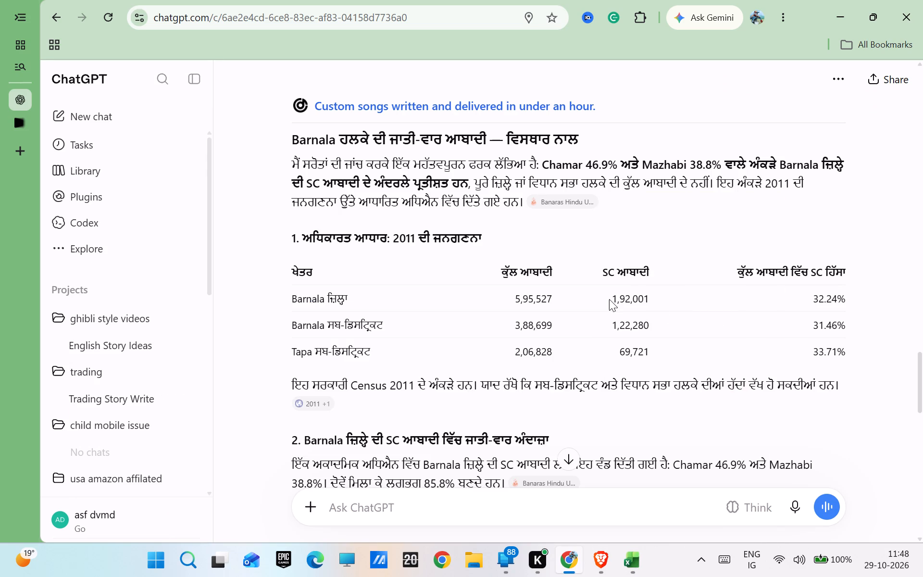
pyautogui.moveTo(609, 299); pyautogui.dragTo(649, 301)
pyautogui.rightClick(631, 300)
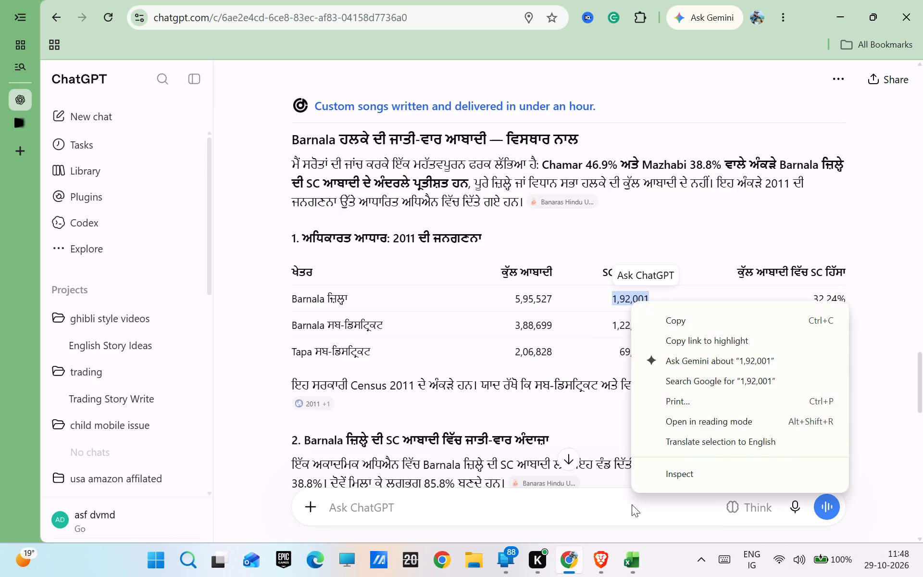
pyautogui.click(635, 566)
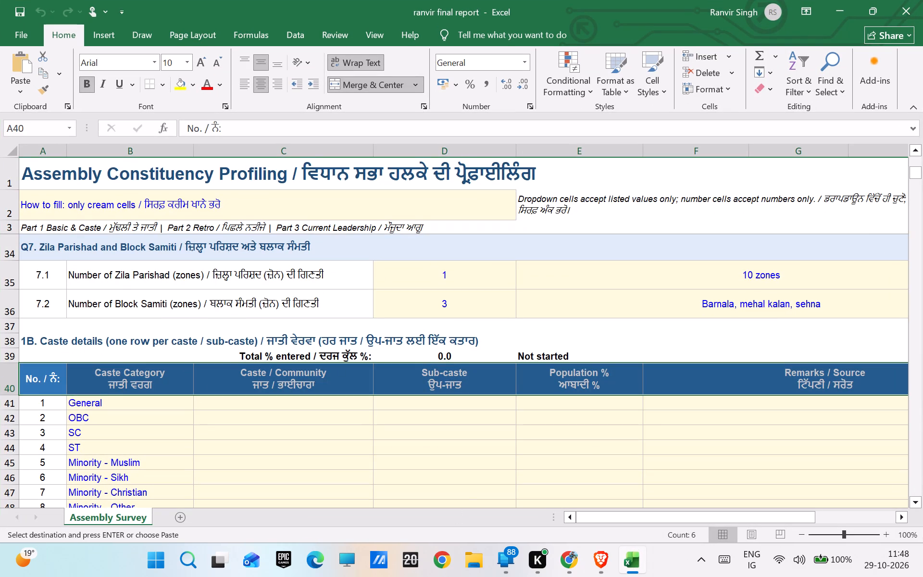
pyautogui.click(231, 428)
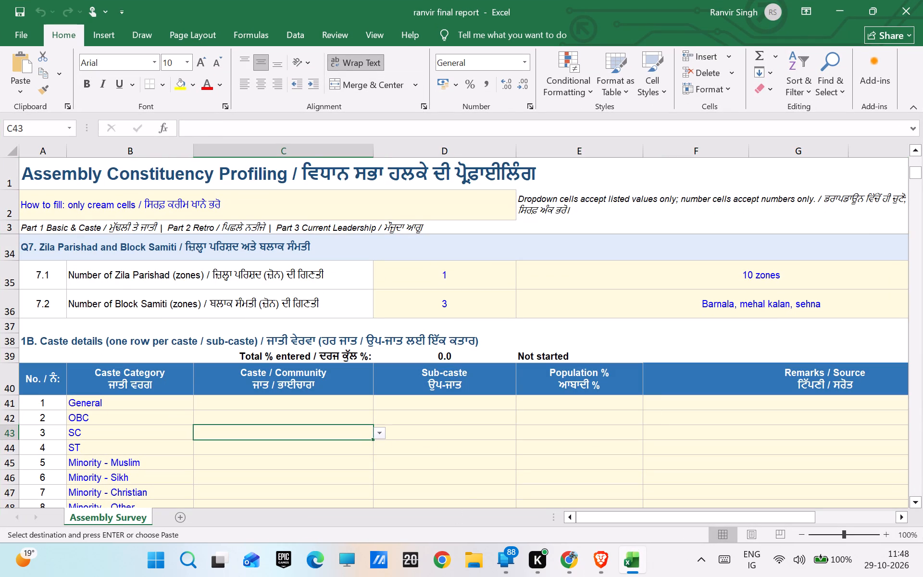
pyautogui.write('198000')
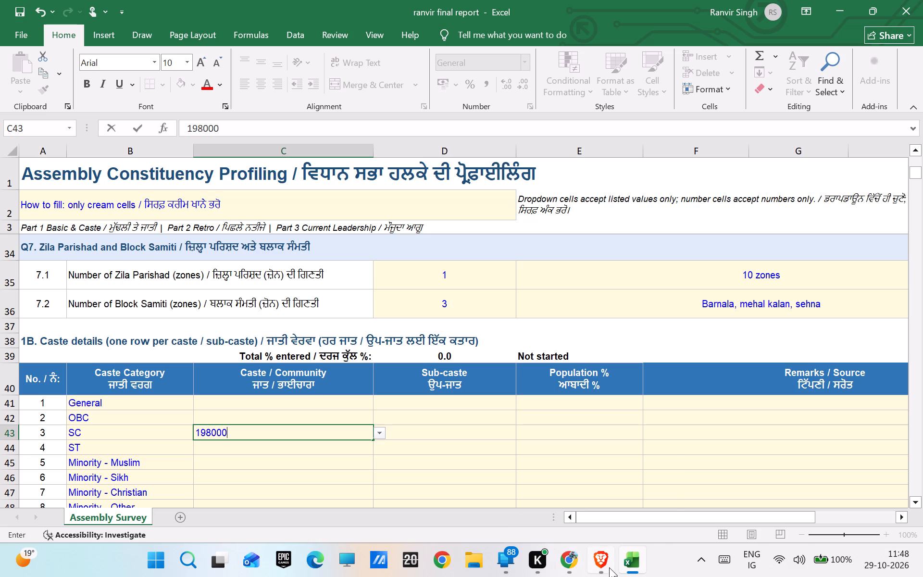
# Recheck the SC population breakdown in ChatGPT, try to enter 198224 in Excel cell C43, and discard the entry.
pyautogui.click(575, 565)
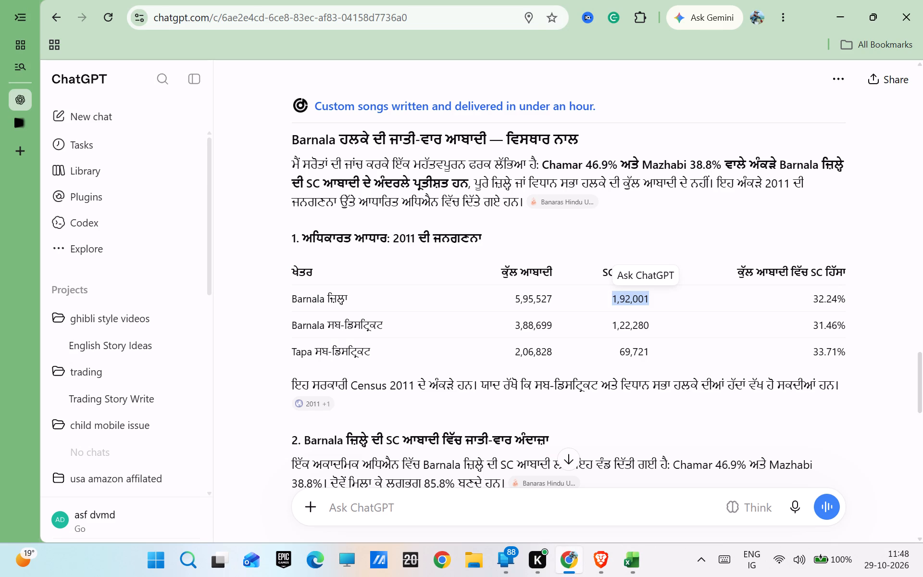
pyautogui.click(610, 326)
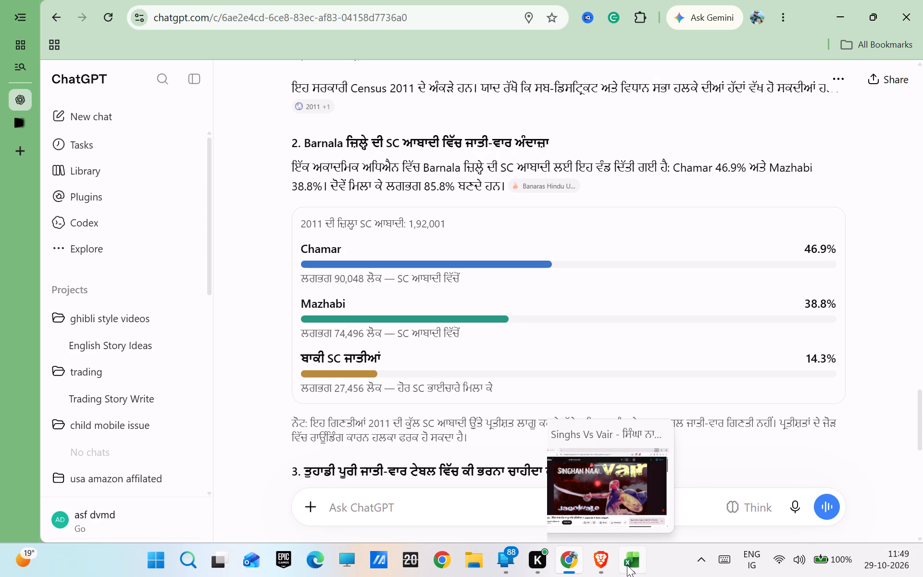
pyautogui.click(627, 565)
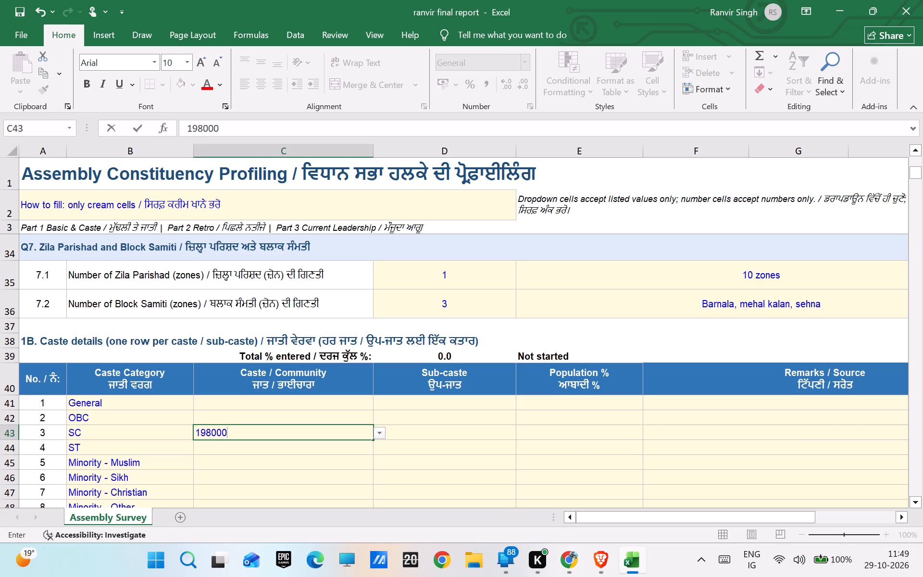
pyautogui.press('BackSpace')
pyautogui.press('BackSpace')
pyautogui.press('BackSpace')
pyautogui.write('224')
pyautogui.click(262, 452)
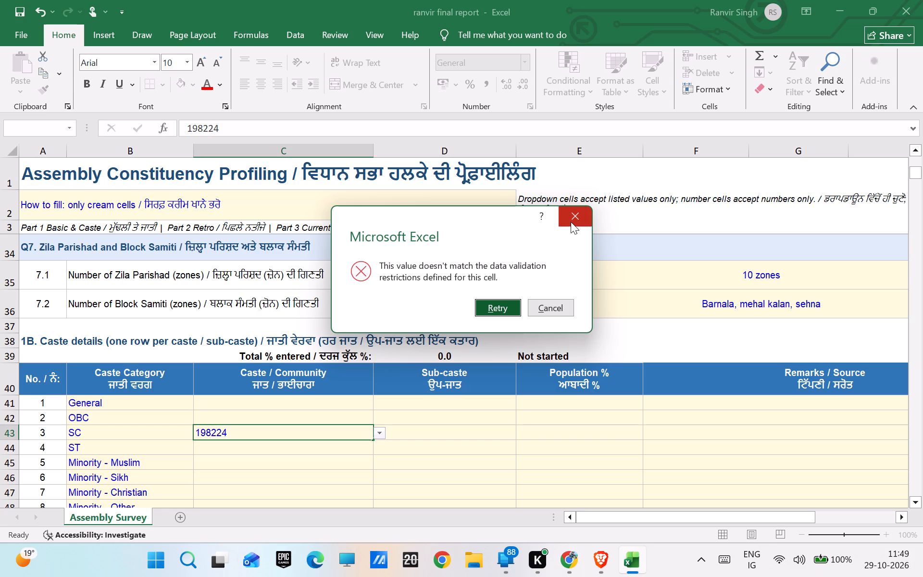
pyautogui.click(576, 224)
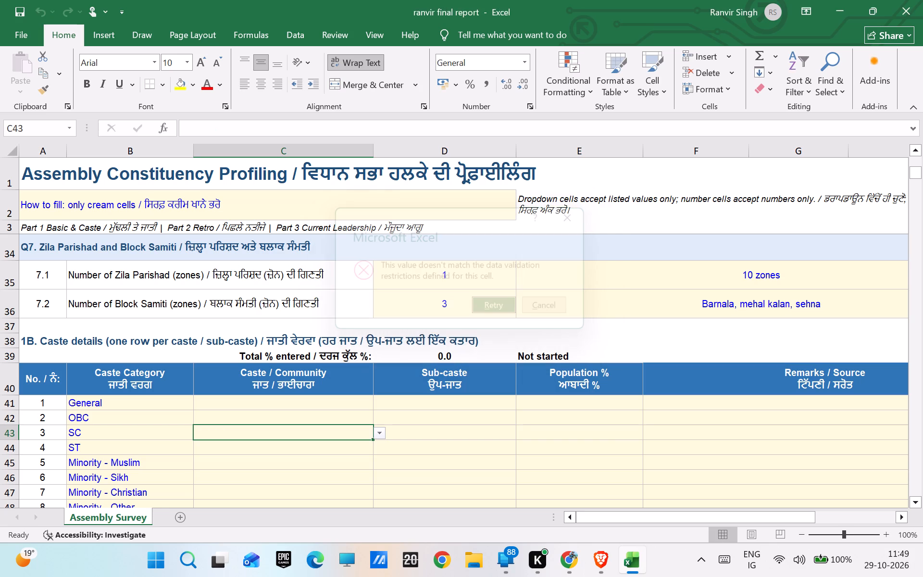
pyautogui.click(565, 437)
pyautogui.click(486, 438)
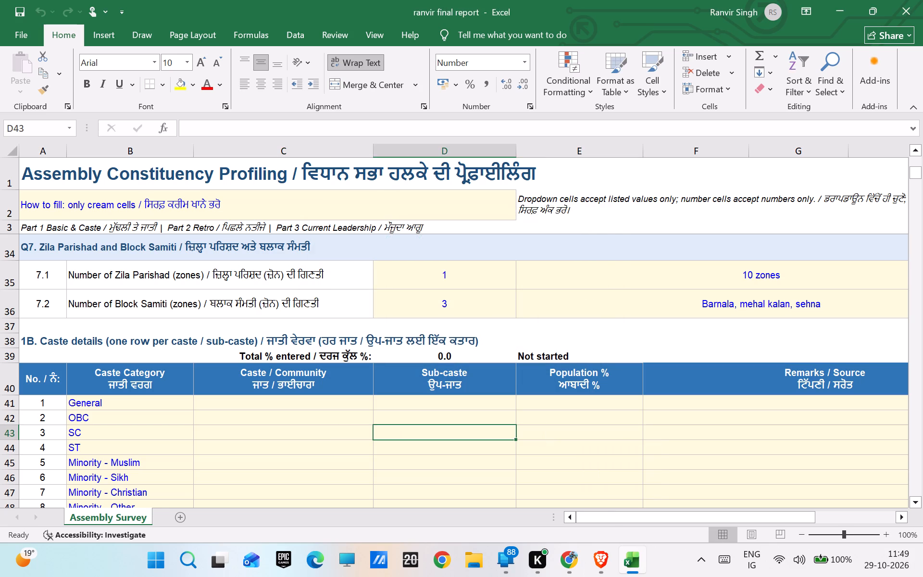
pyautogui.click(915, 173)
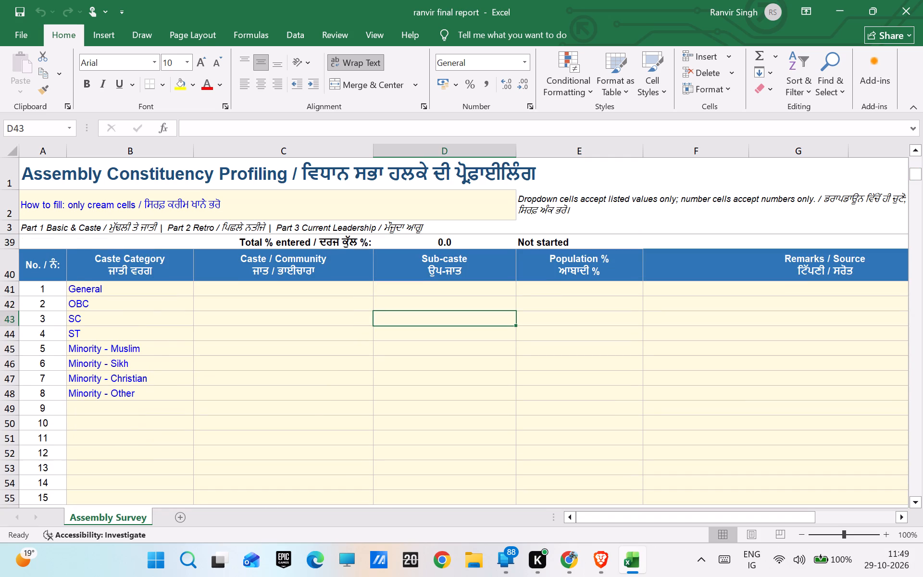
pyautogui.moveTo(59, 273); pyautogui.dragTo(399, 408)
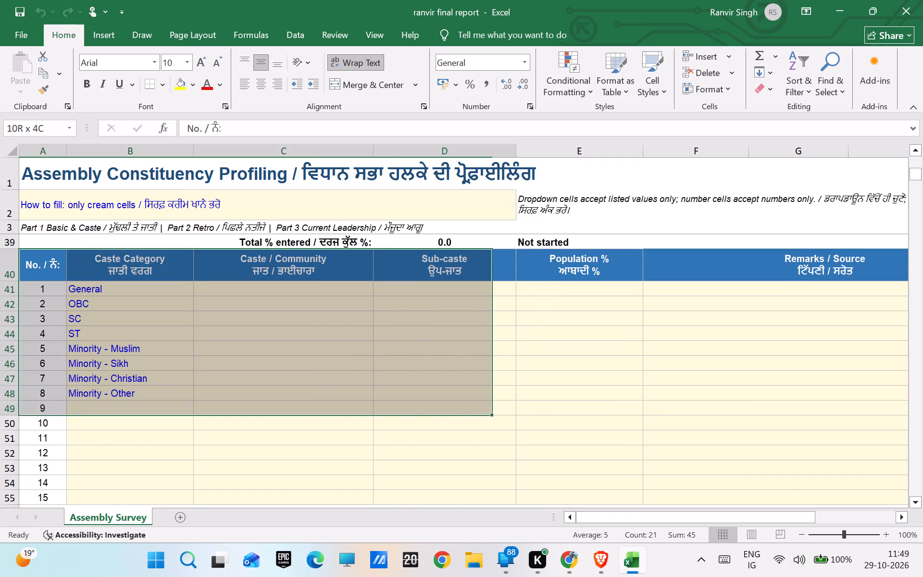
pyautogui.moveTo(399, 408); pyautogui.dragTo(787, 408)
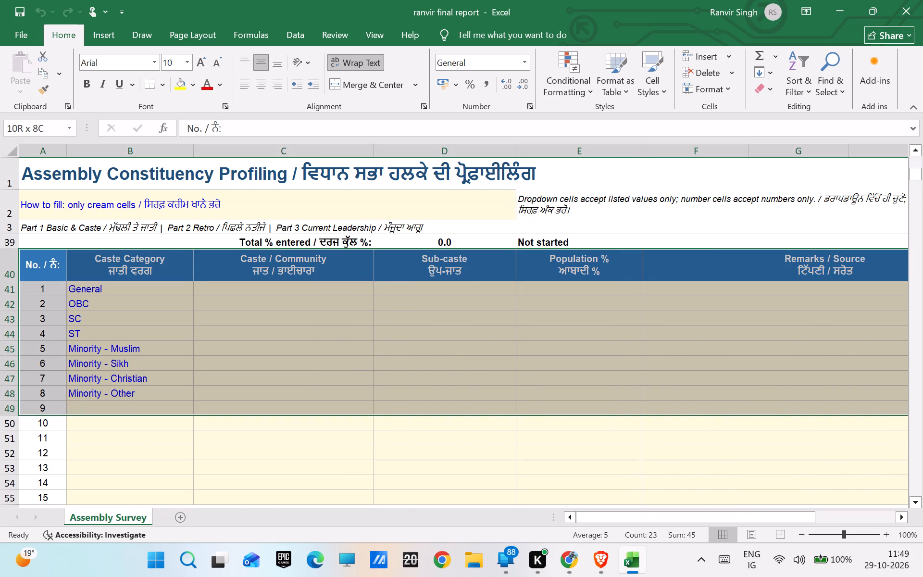
pyautogui.moveTo(787, 408); pyautogui.dragTo(789, 395)
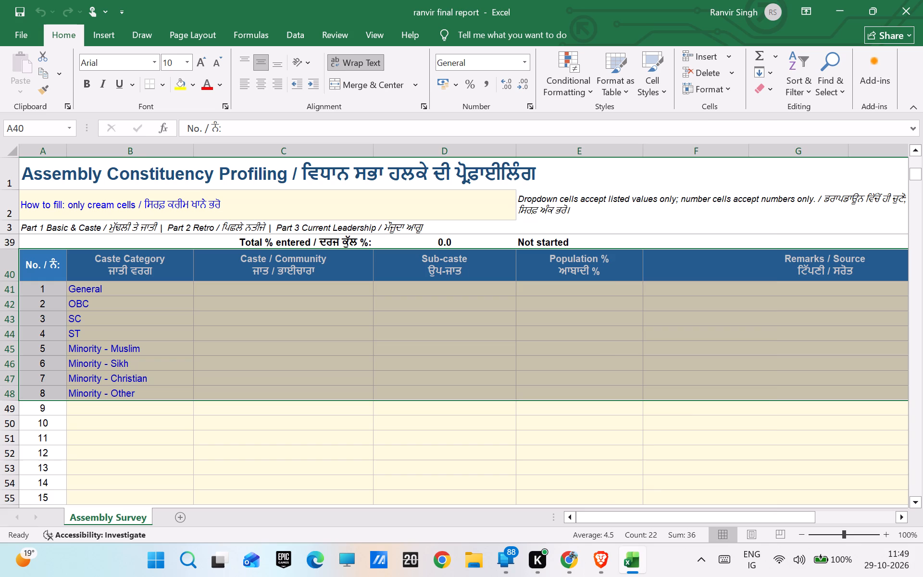
pyautogui.rightClick(612, 319)
pyautogui.click(635, 214)
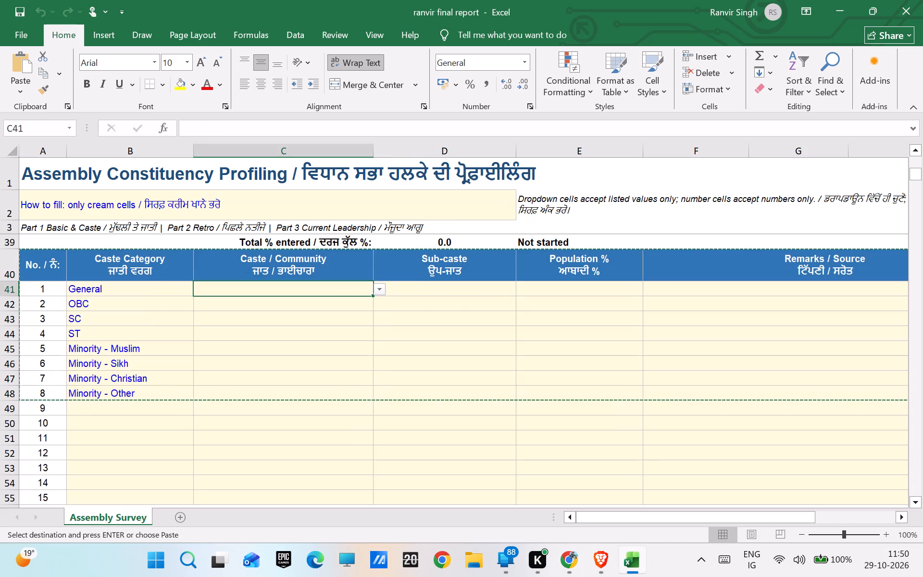
pyautogui.click(382, 291)
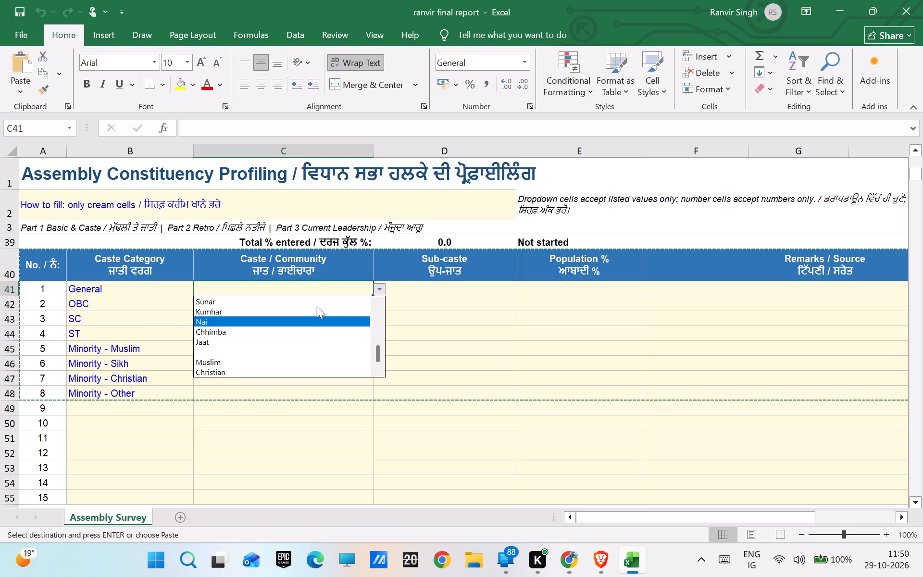
pyautogui.click(317, 285)
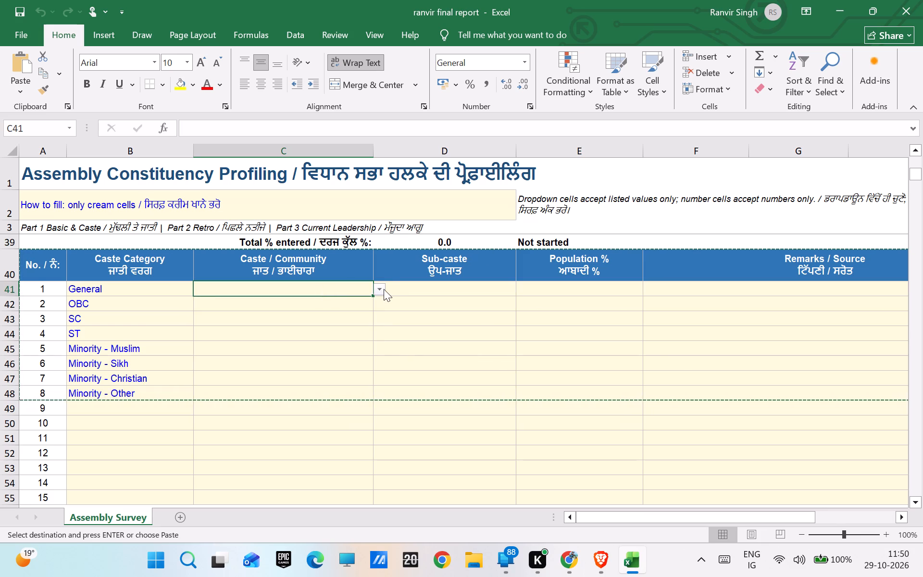
pyautogui.click(384, 289)
pyautogui.click(315, 341)
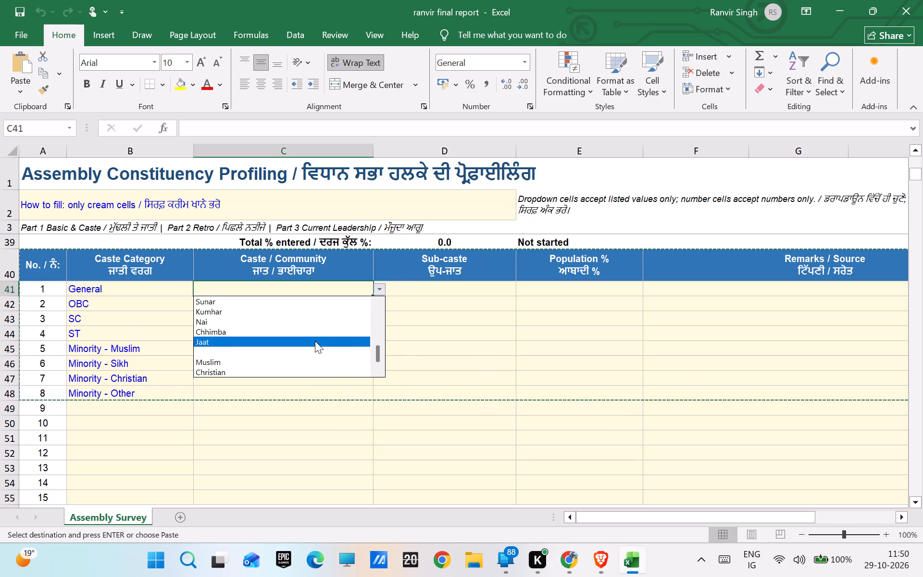
# Enter sandhu as the General row's Sub-caste in D41 and 20 as its Population % in E41.
pyautogui.click(406, 293)
pyautogui.click(423, 291)
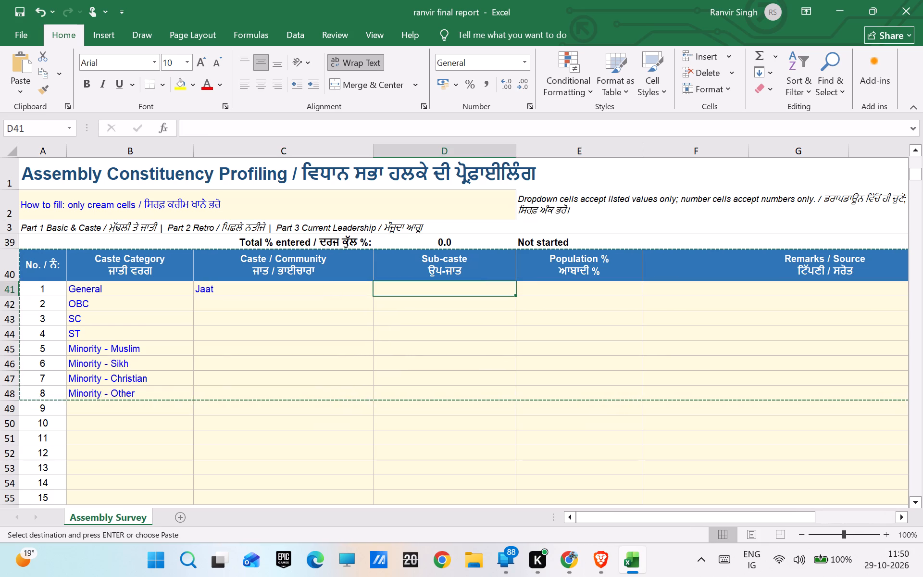
pyautogui.write('sa')
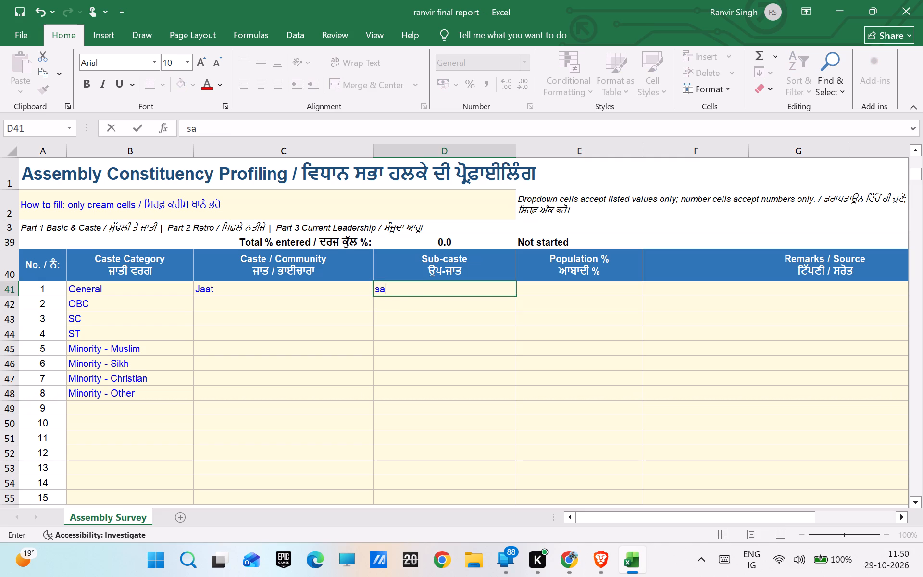
pyautogui.press('BackSpace')
pyautogui.press('BackSpace')
pyautogui.press('s')
pyautogui.press('BackSpace')
pyautogui.write('nd')
pyautogui.press('BackSpace')
pyautogui.press('BackSpace')
pyautogui.write('andhu')
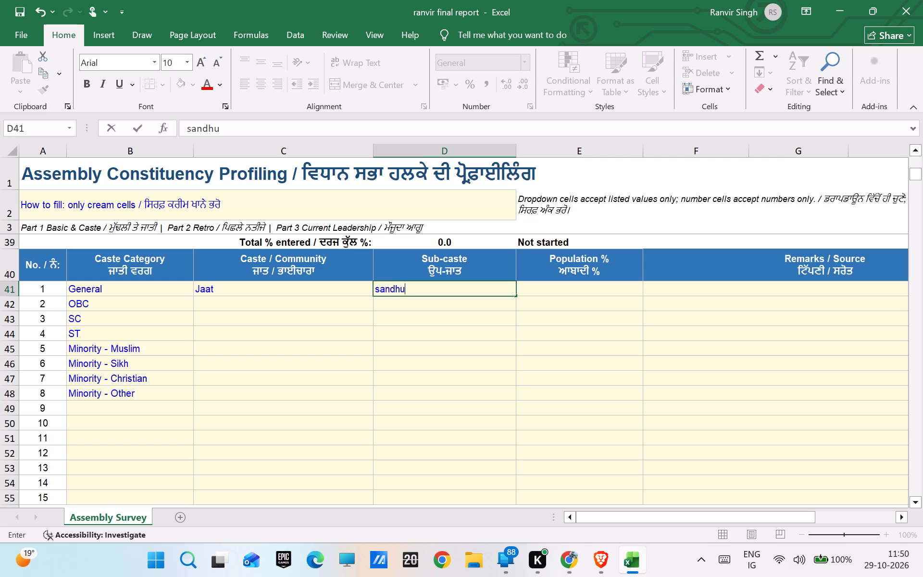
pyautogui.click(543, 284)
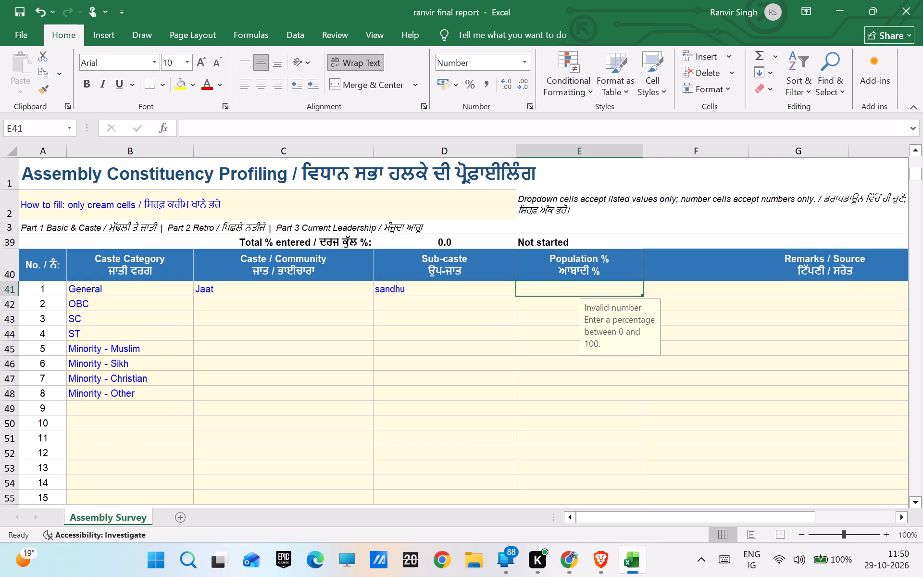
pyautogui.write('20')
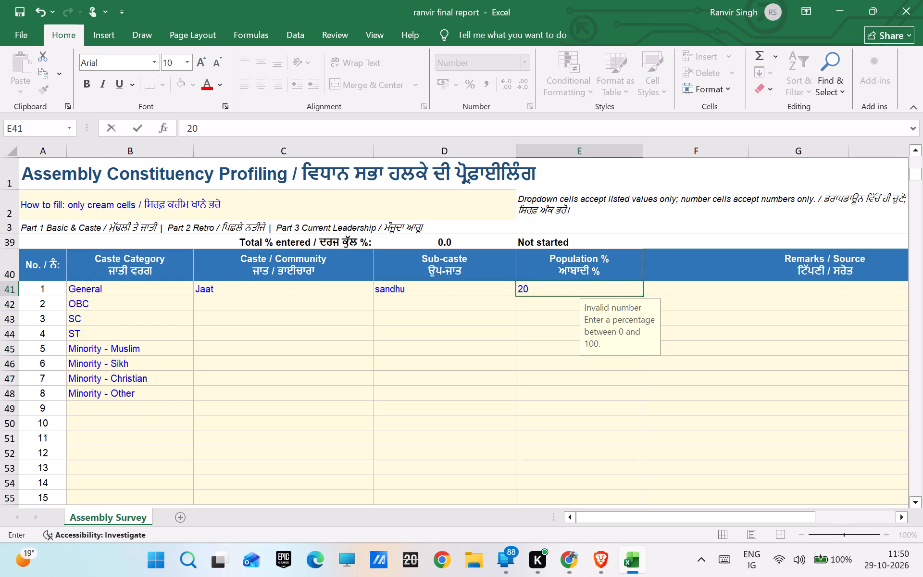
pyautogui.click(288, 312)
# Choose Chhimba as the OBC row's Caste / Community in C42.
pyautogui.click(298, 303)
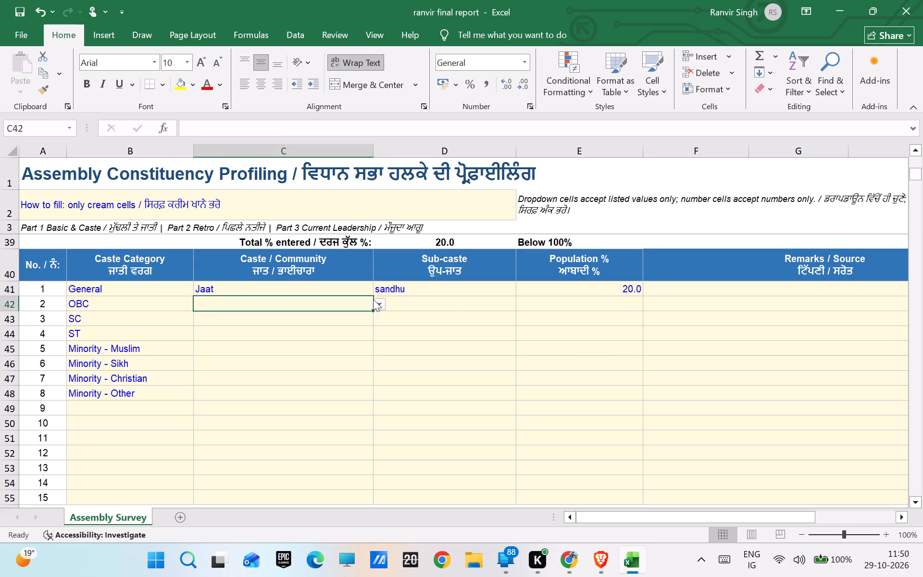
pyautogui.click(378, 302)
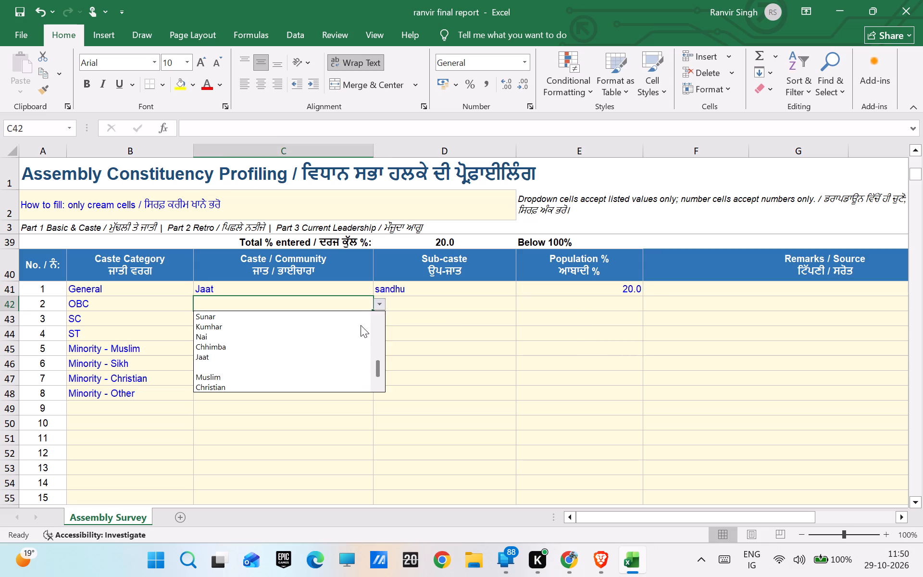
pyautogui.click(332, 345)
# Enter kainth as the OBC row's Sub-caste in D42 and 15 as its Population % in E42.
pyautogui.click(394, 303)
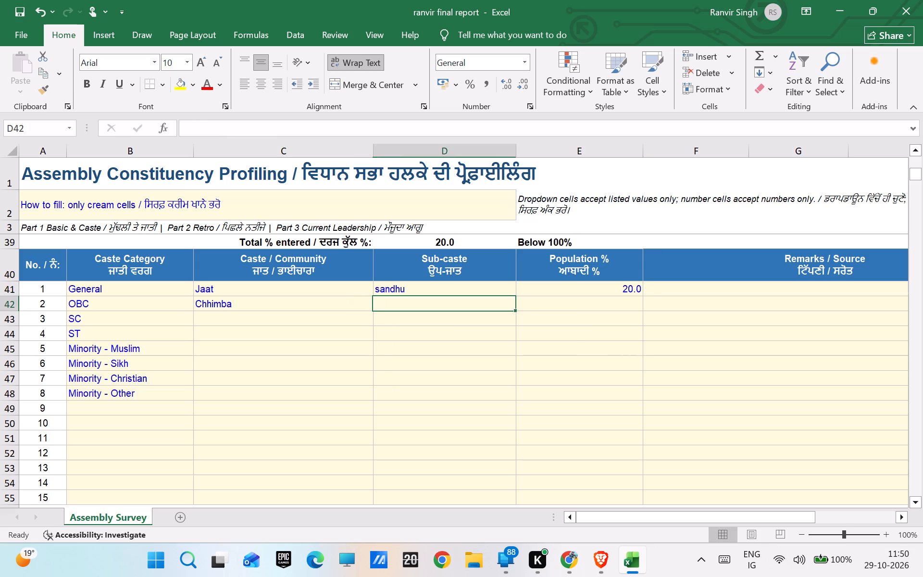
pyautogui.click(424, 305)
pyautogui.write('kainth')
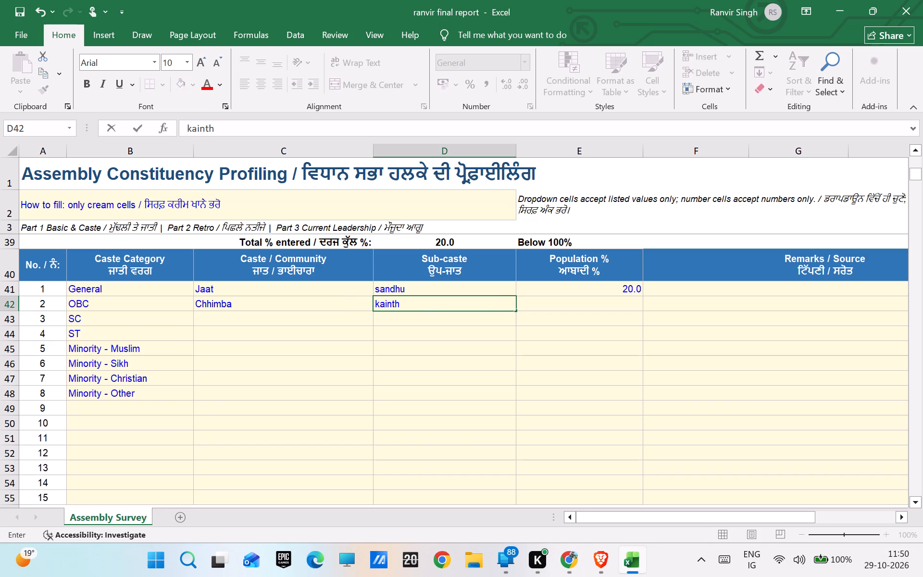
pyautogui.click(563, 303)
pyautogui.write('15')
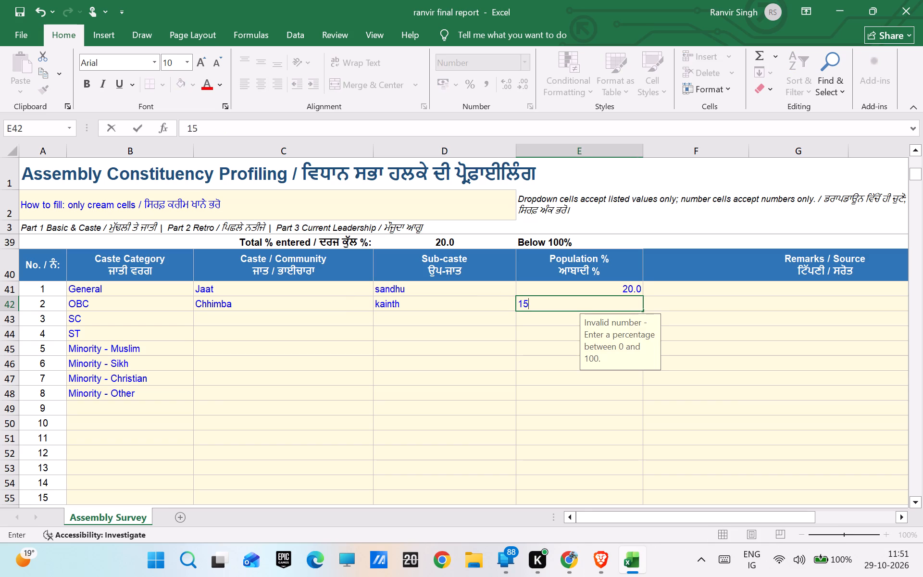
# Choose Ravidasia / Ramdasia as the SC row's Caste / Community in C43.
pyautogui.click(254, 321)
pyautogui.click(381, 319)
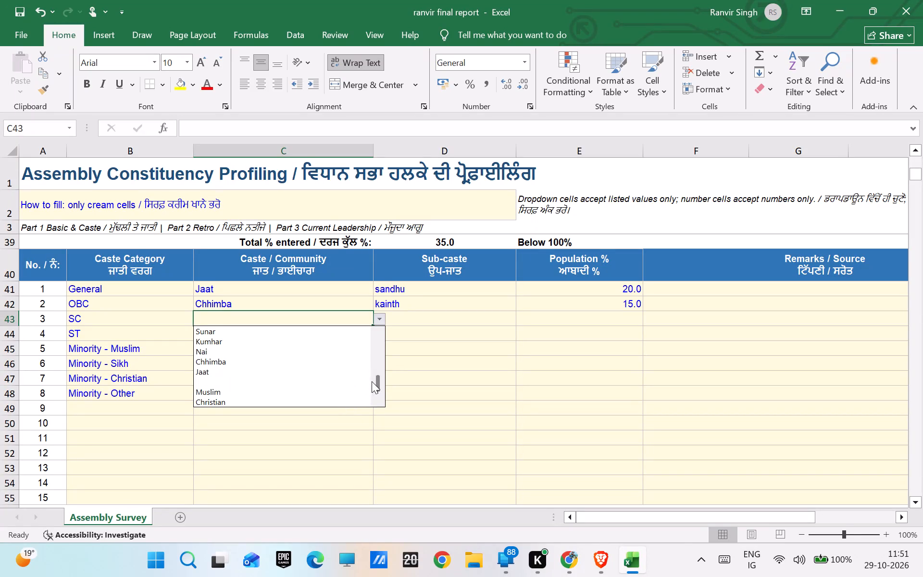
pyautogui.moveTo(377, 388); pyautogui.dragTo(377, 393)
pyautogui.moveTo(376, 386); pyautogui.dragTo(381, 336)
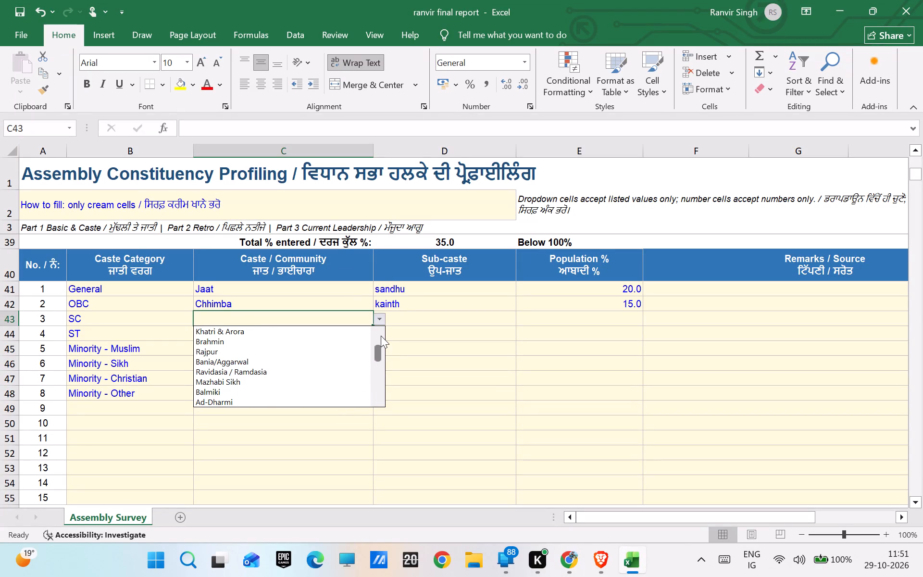
pyautogui.moveTo(381, 336); pyautogui.dragTo(381, 337)
pyautogui.moveTo(381, 337); pyautogui.dragTo(383, 339)
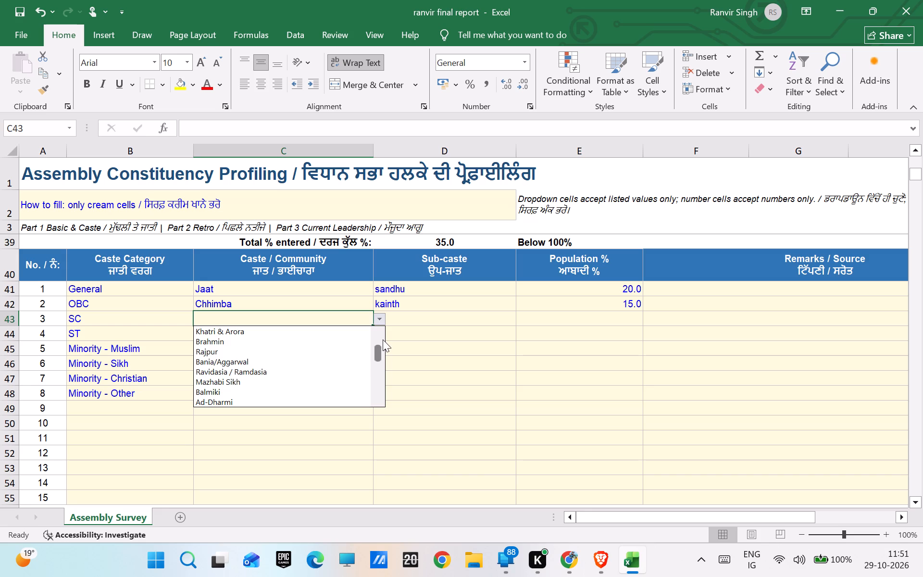
pyautogui.moveTo(383, 339); pyautogui.dragTo(385, 345)
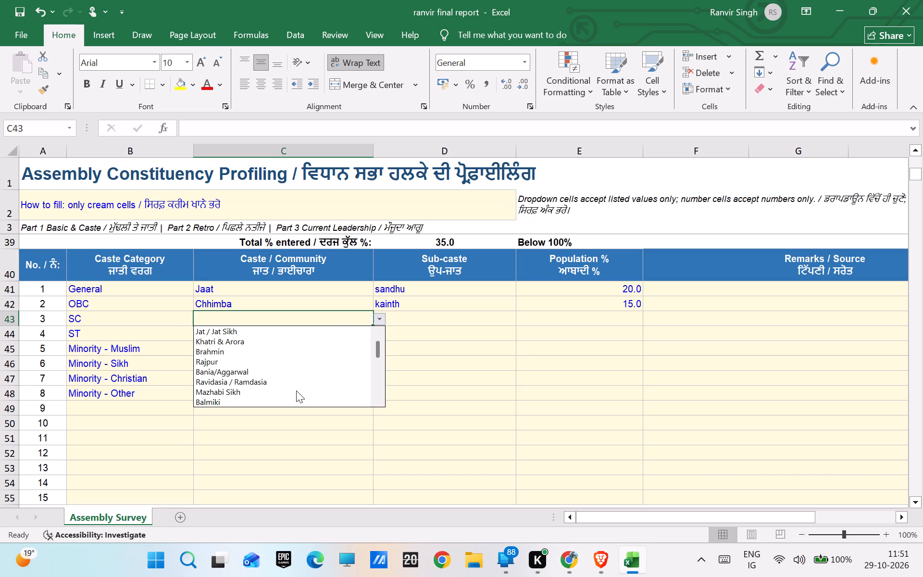
pyautogui.click(295, 384)
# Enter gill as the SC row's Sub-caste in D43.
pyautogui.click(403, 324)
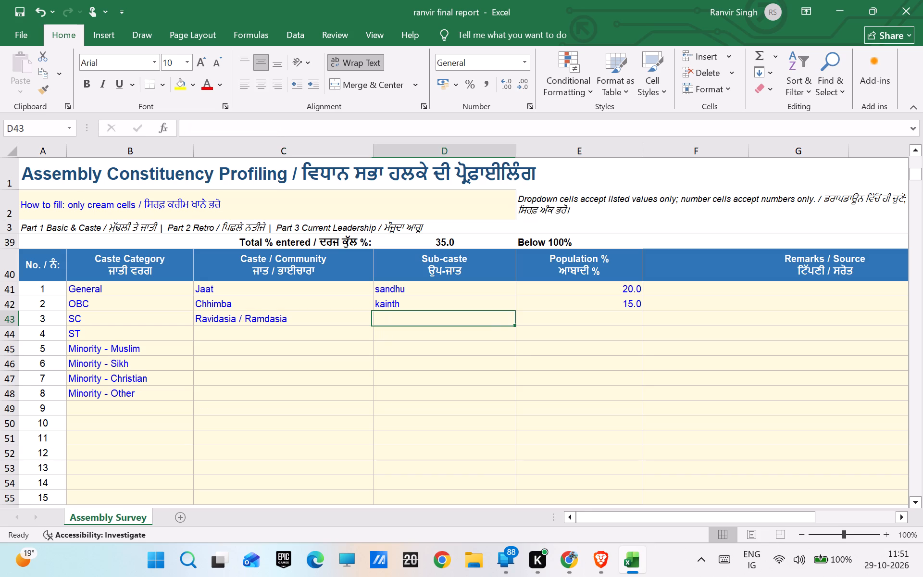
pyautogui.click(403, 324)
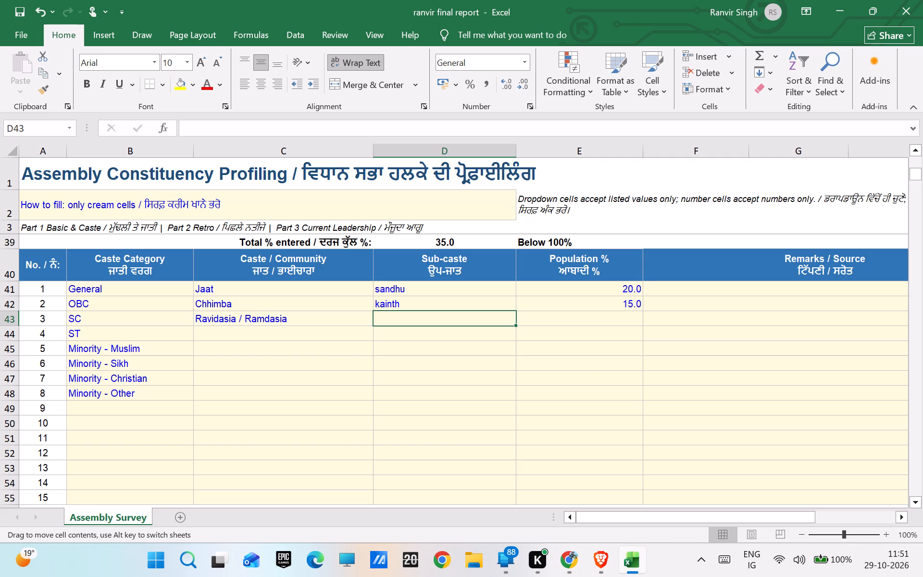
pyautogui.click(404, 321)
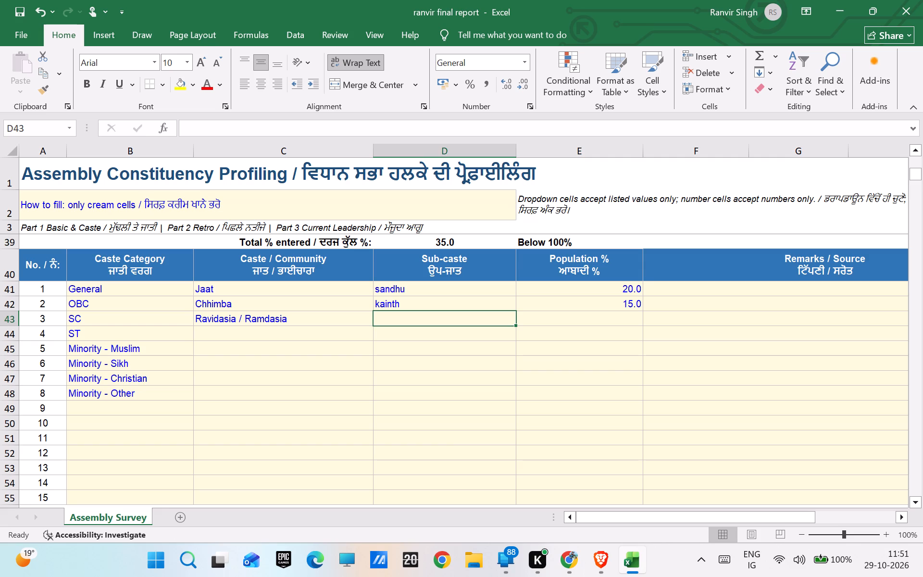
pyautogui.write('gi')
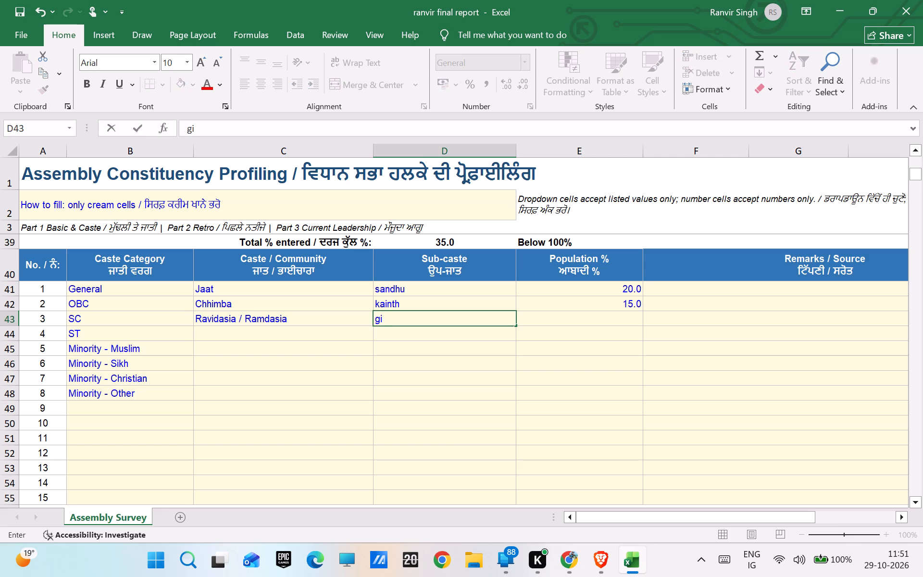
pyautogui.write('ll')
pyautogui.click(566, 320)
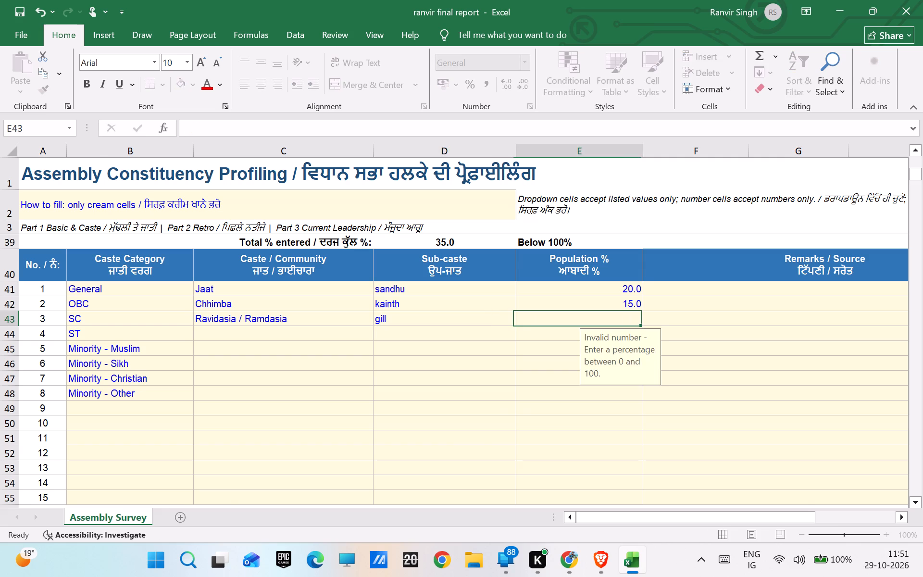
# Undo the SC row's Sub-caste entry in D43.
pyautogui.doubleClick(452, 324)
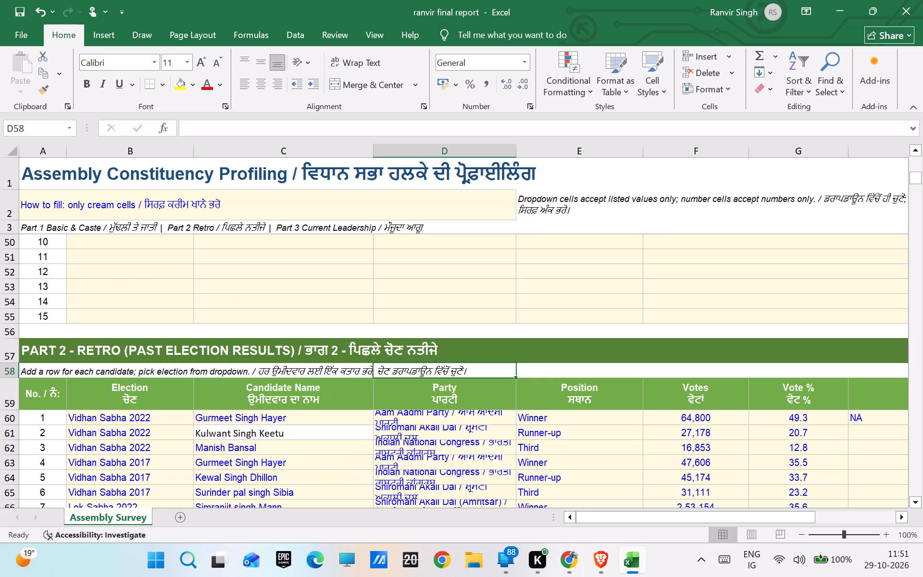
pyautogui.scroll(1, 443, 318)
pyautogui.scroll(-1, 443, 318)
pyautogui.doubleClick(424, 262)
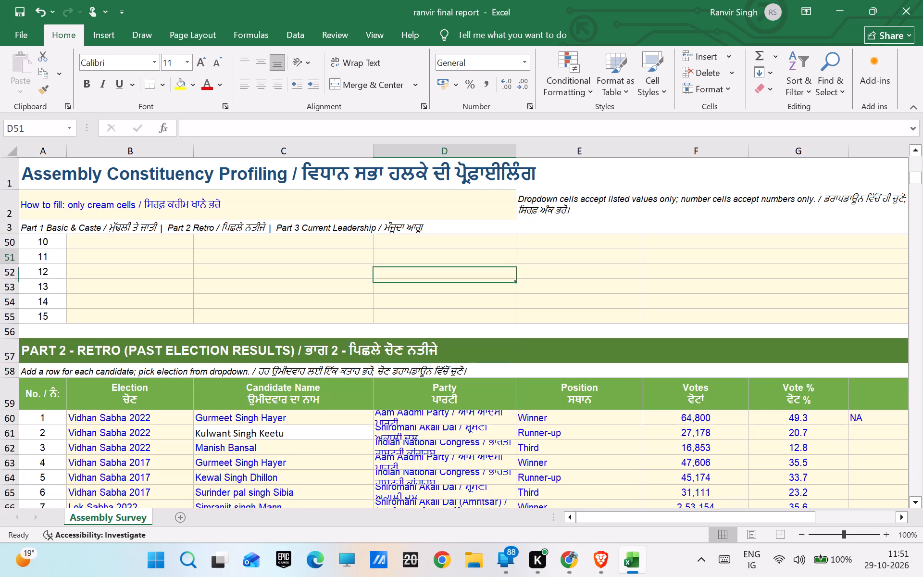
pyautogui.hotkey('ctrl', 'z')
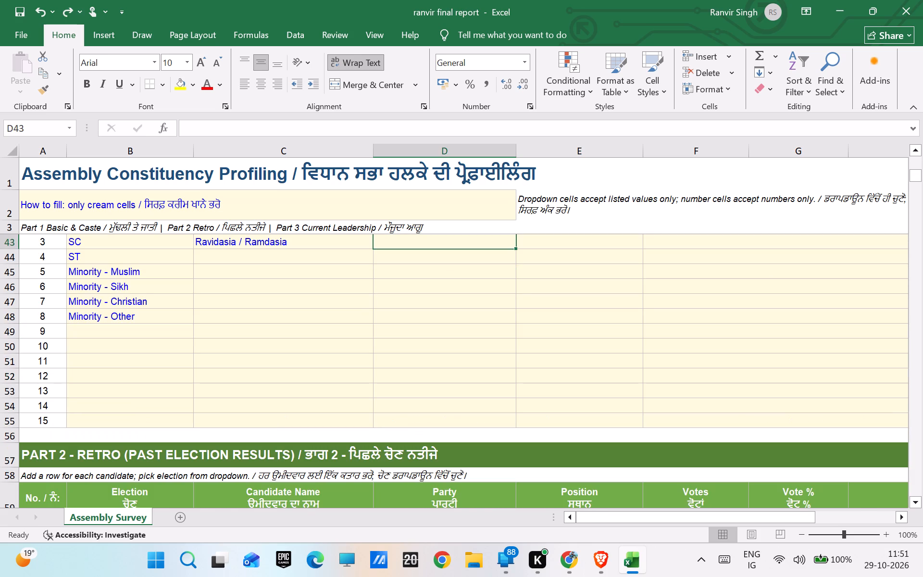
# Enter dhillon as the SC row's Sub-caste in D43.
pyautogui.click(914, 180)
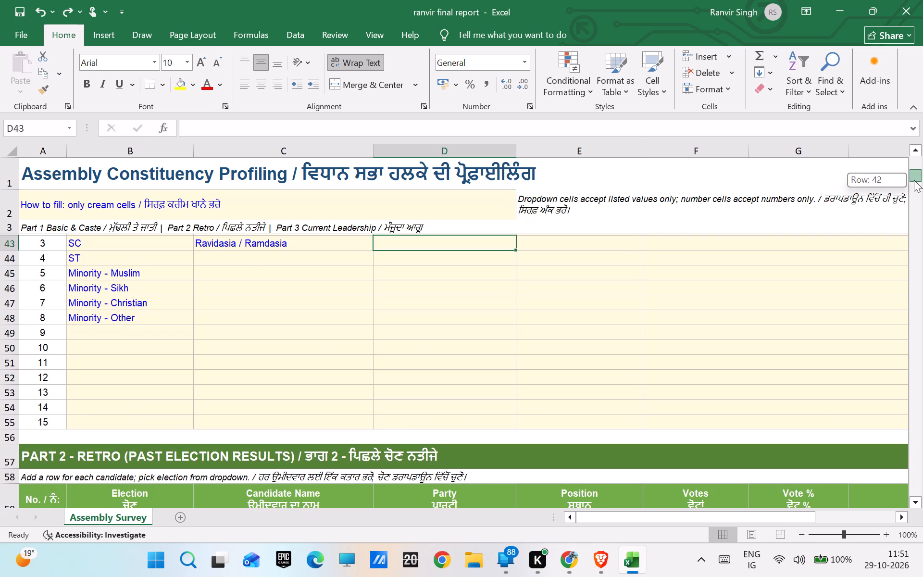
pyautogui.click(423, 306)
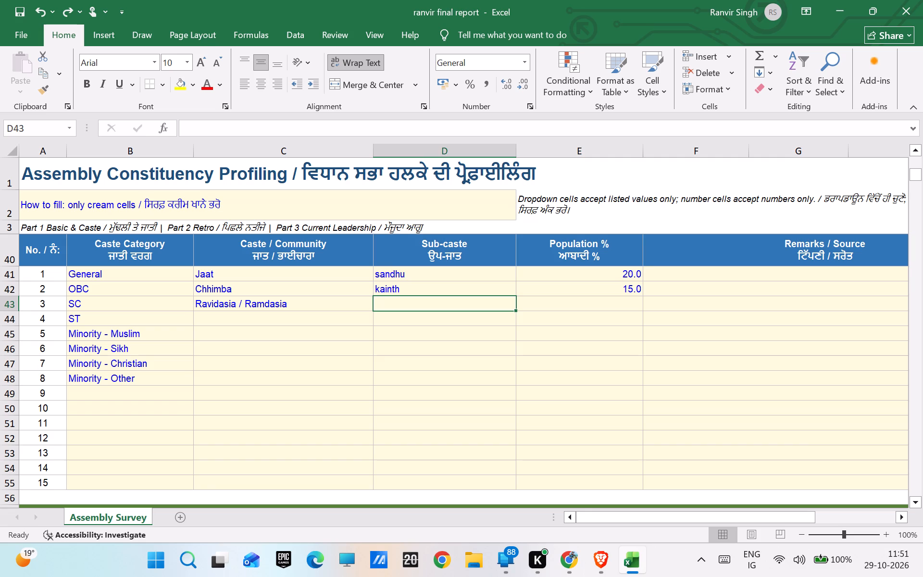
pyautogui.write('dhillon')
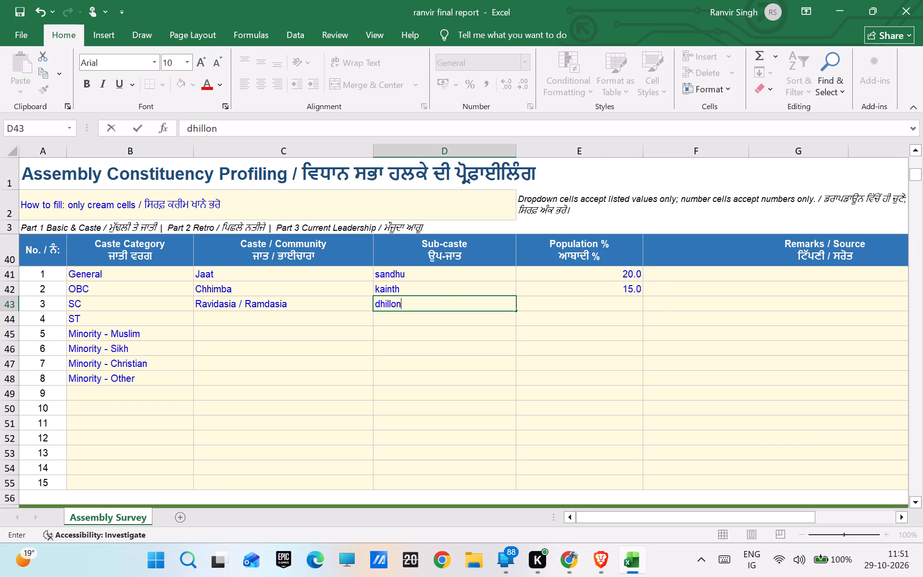
# Change the Population % to 22.4 for the General row in E41 and 12.6 for the OBC row in E42.
pyautogui.click(641, 274)
pyautogui.press('BackSpace')
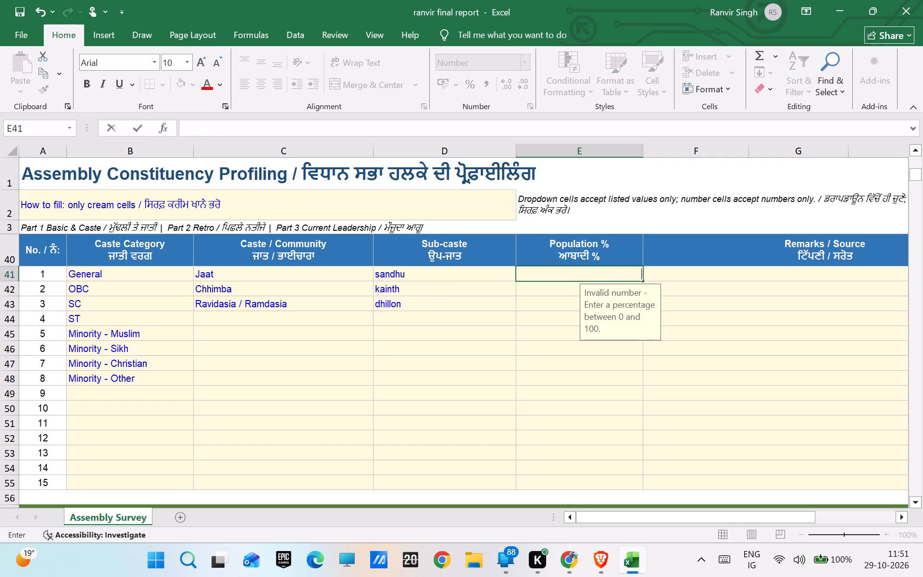
pyautogui.write('22')
pyautogui.write('.4')
pyautogui.click(573, 290)
pyautogui.write('12')
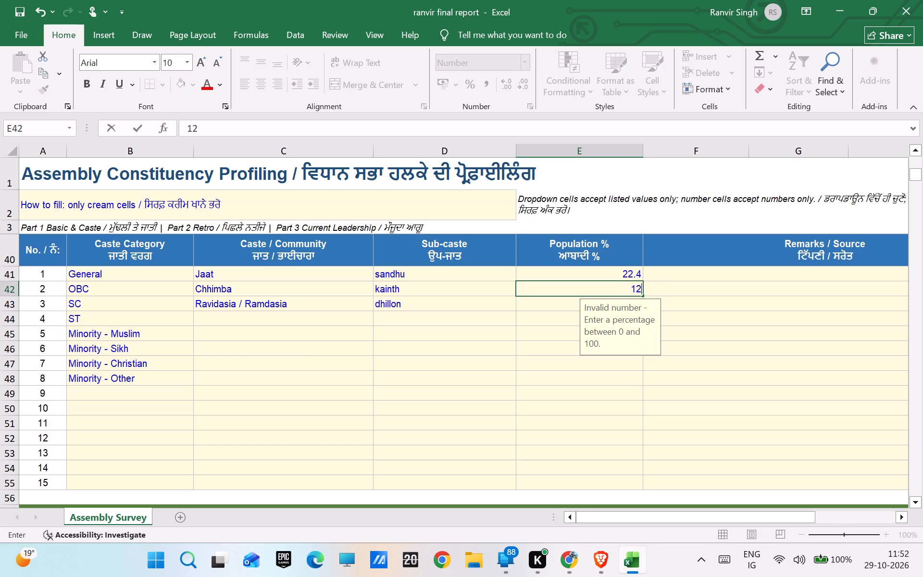
pyautogui.write('.6')
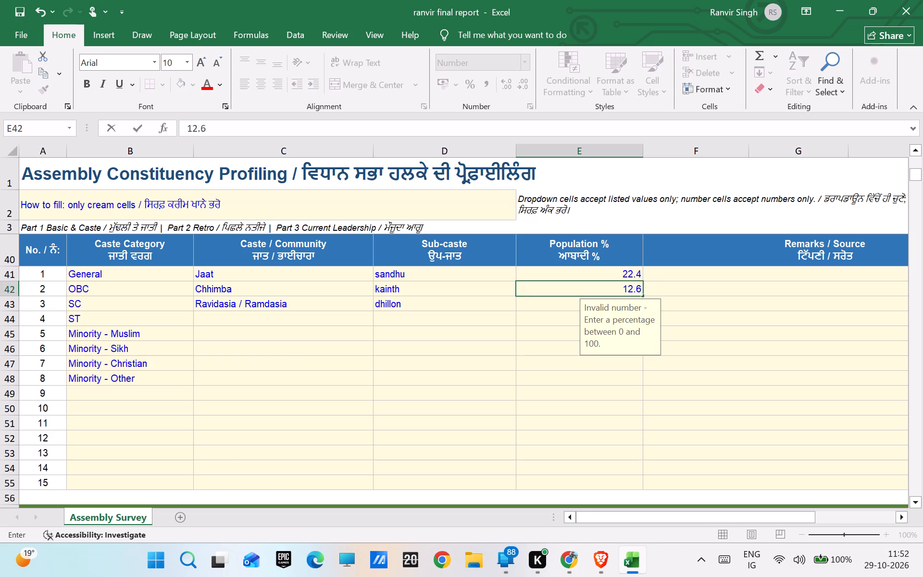
# Enter 23.4 as the SC row's Population % in E43.
pyautogui.click(572, 301)
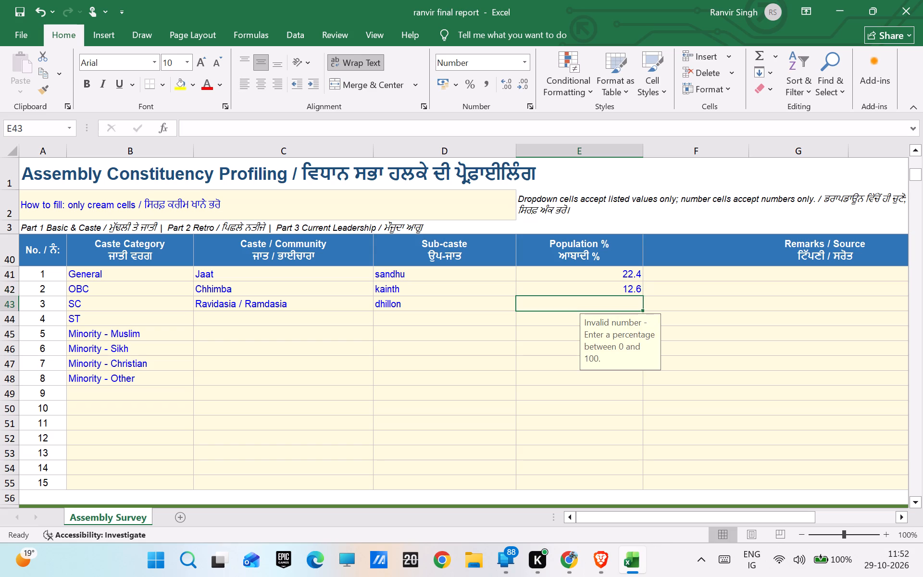
pyautogui.write('23')
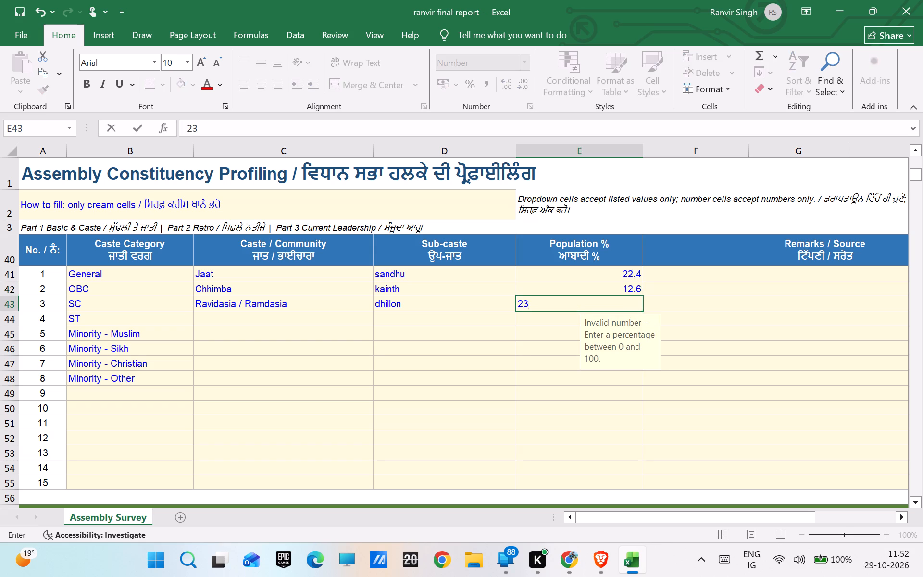
pyautogui.write('.4')
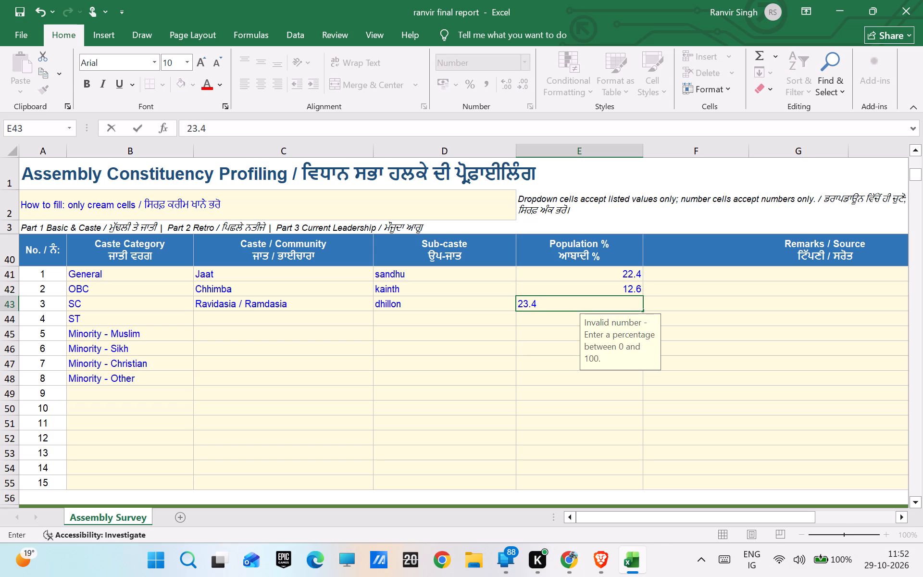
# Choose Balmiki as the ST row's Caste / Community in C44.
pyautogui.click(278, 323)
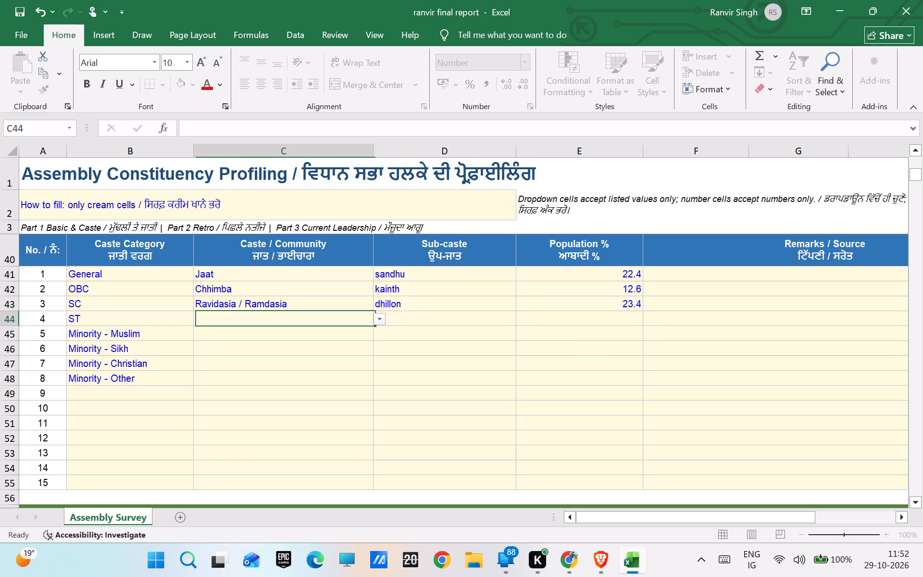
pyautogui.click(377, 319)
pyautogui.moveTo(378, 381); pyautogui.dragTo(374, 377)
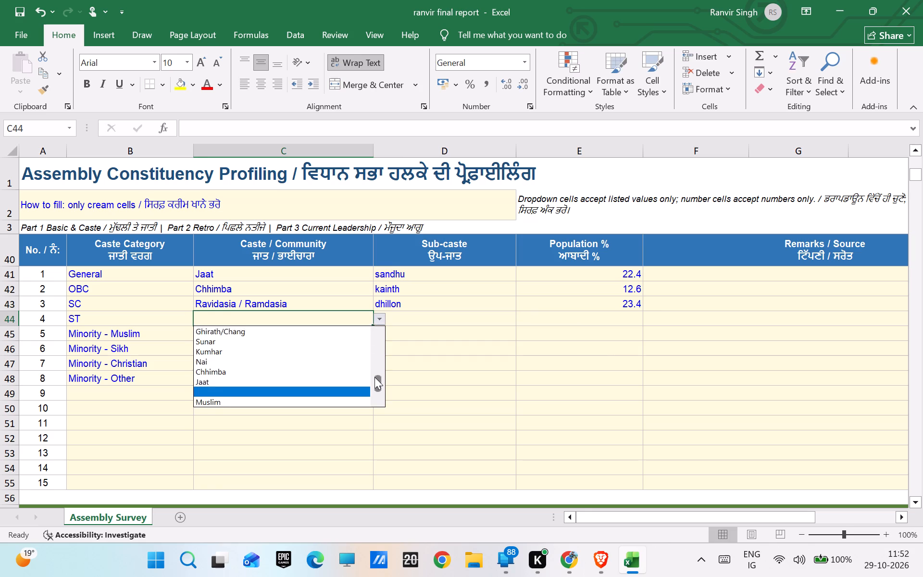
pyautogui.moveTo(374, 377); pyautogui.dragTo(378, 338)
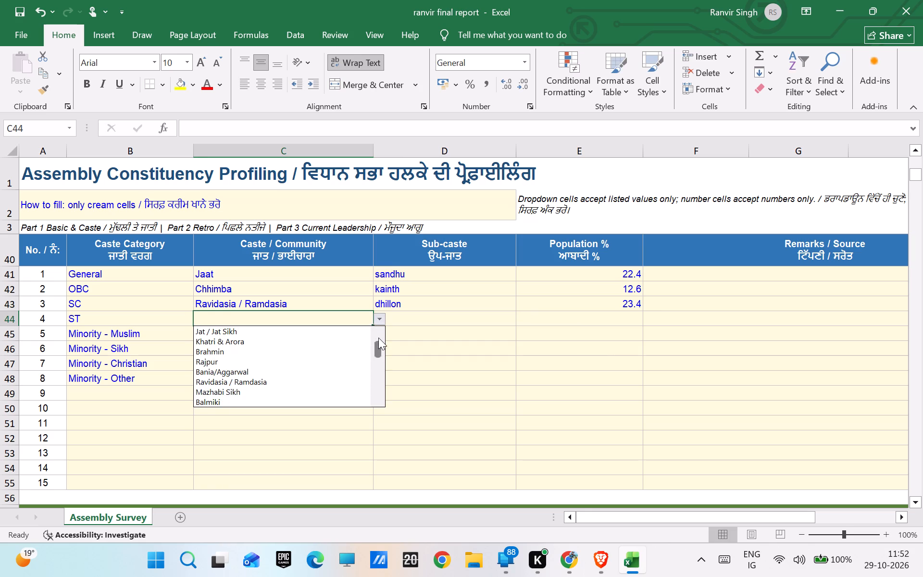
pyautogui.moveTo(378, 338); pyautogui.dragTo(378, 346)
pyautogui.click(264, 402)
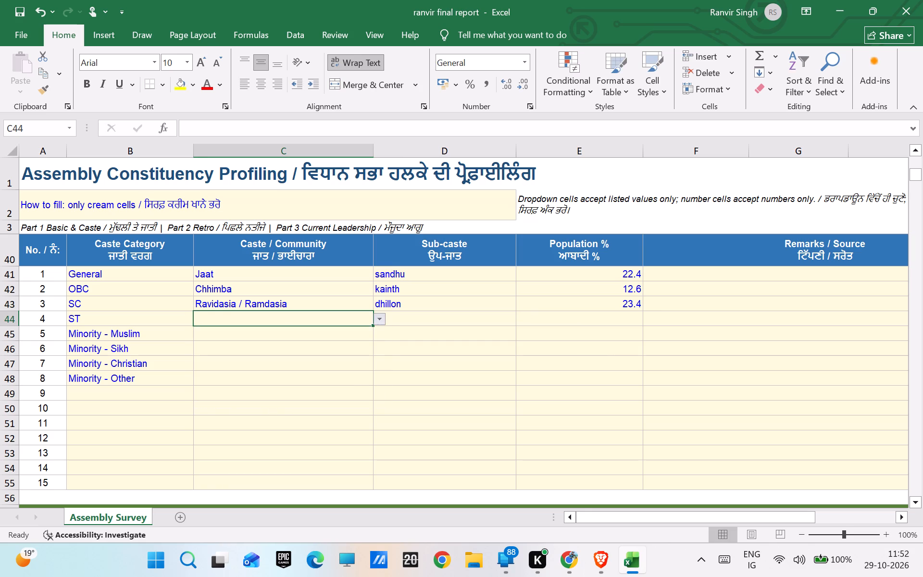
pyautogui.click(401, 320)
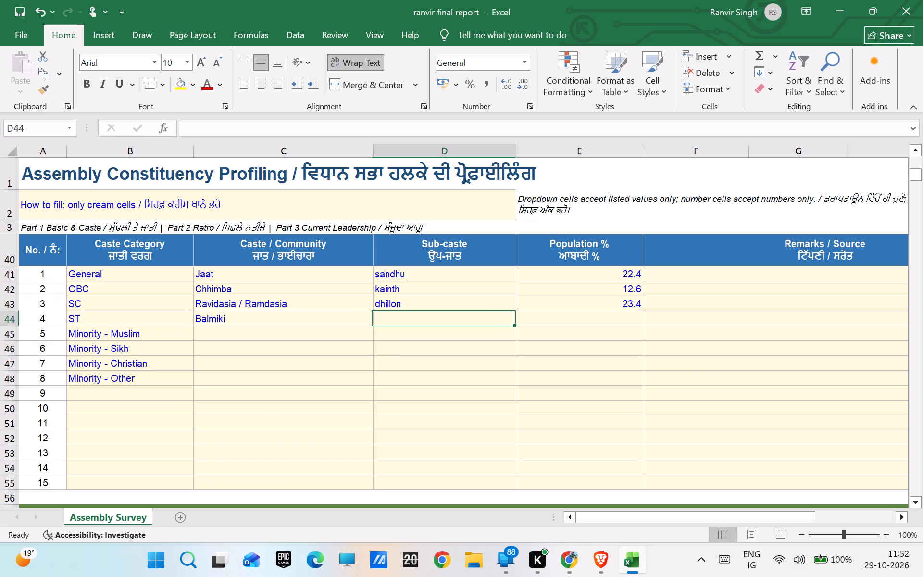
# Enter seran as the ST row's Sub-caste in D44.
pyautogui.write('seran')
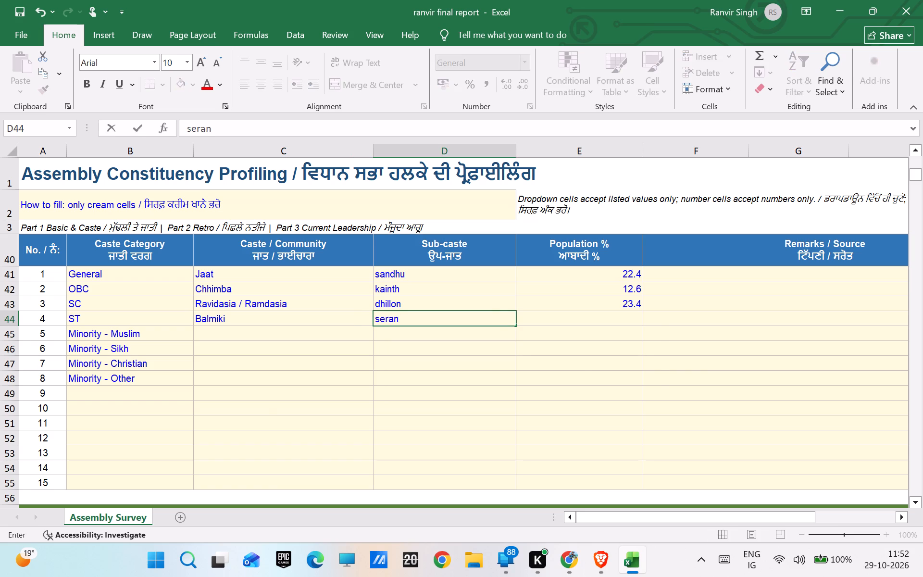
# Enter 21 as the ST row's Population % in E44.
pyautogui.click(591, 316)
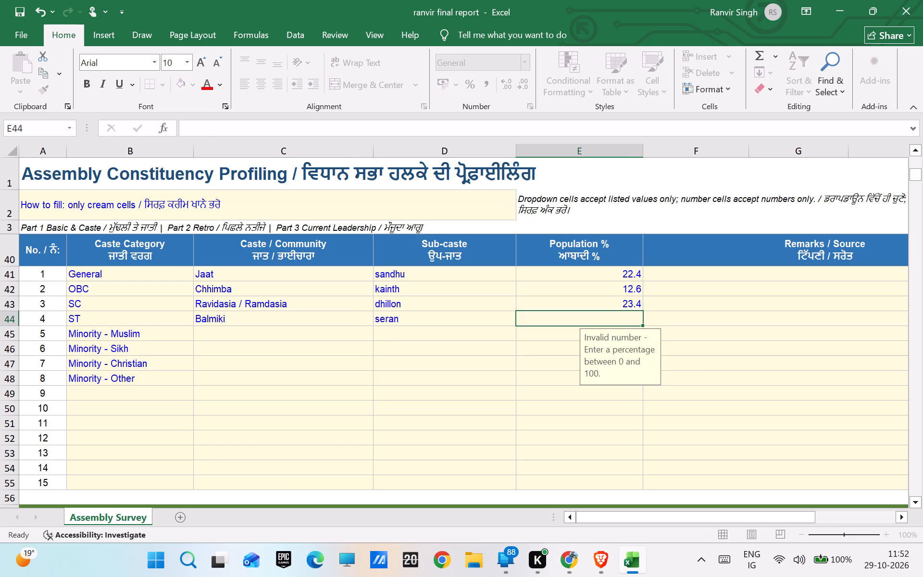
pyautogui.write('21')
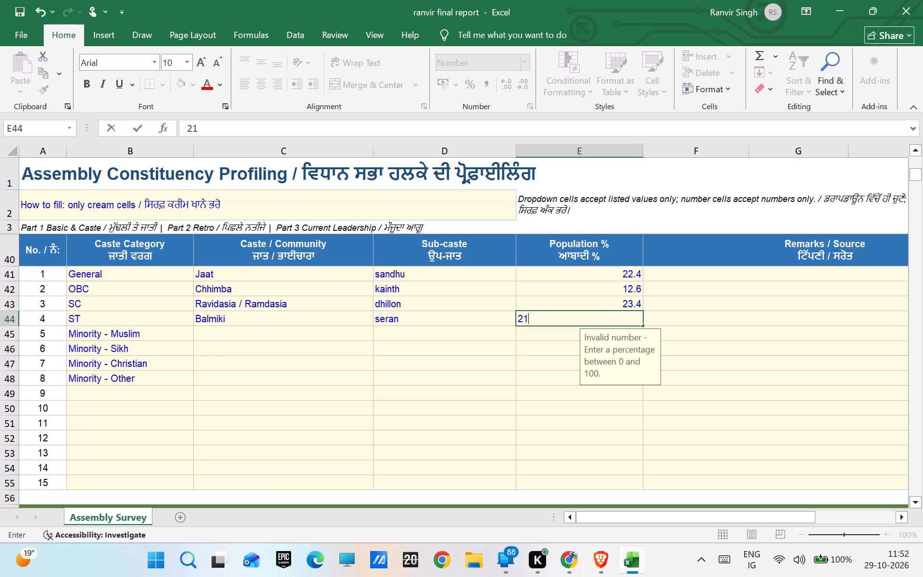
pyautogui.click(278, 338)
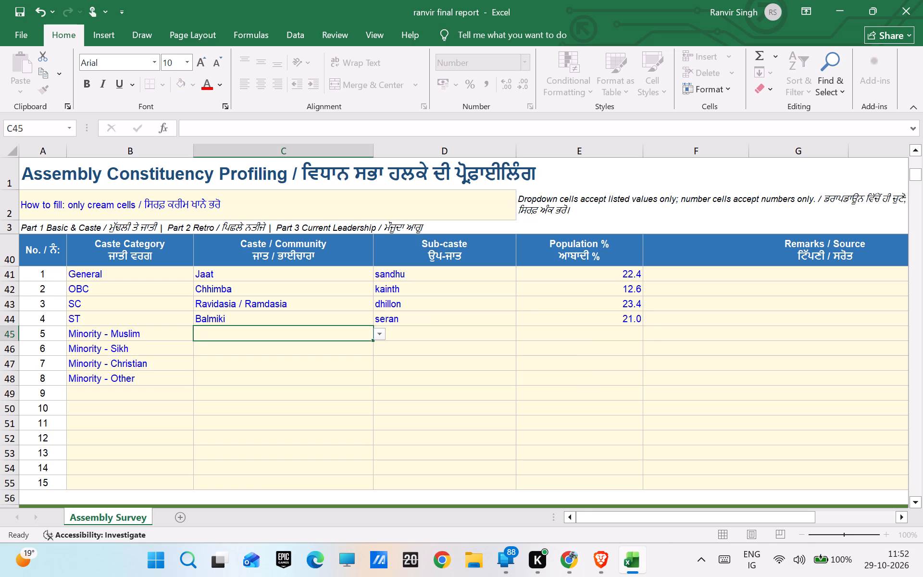
# Switch to Chrome, search for barnala wikipedia in a new tab and open the Demographics section of the Barnala article.
pyautogui.click(561, 565)
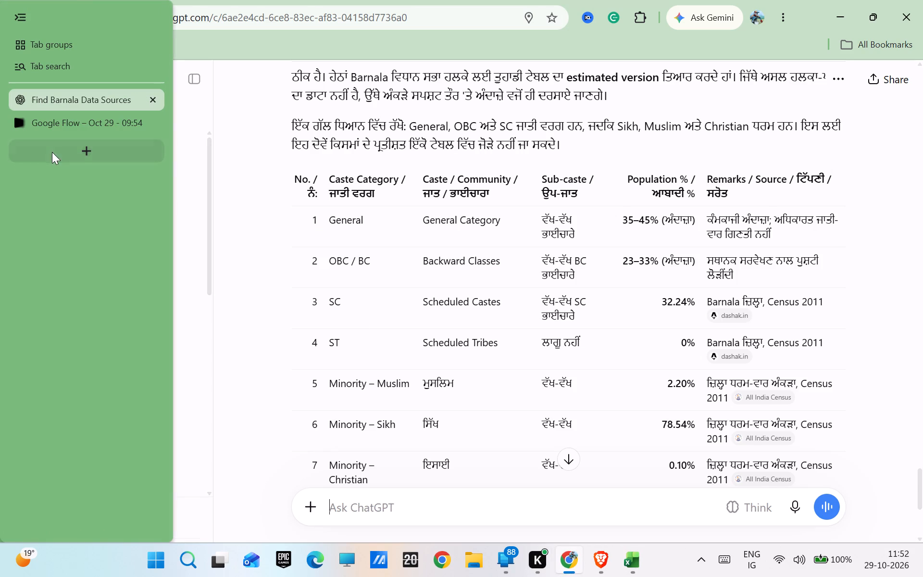
pyautogui.click(52, 152)
pyautogui.write('barnala')
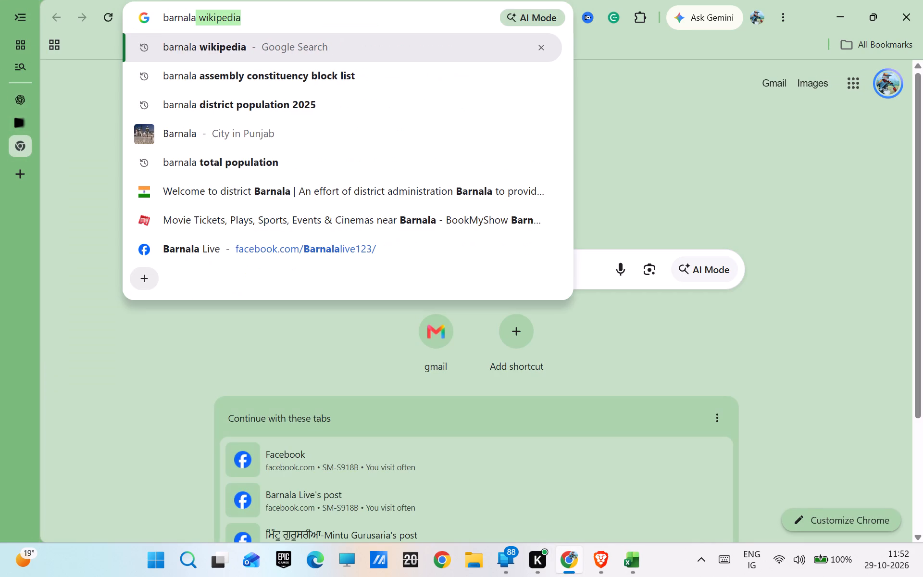
pyautogui.press('Return')
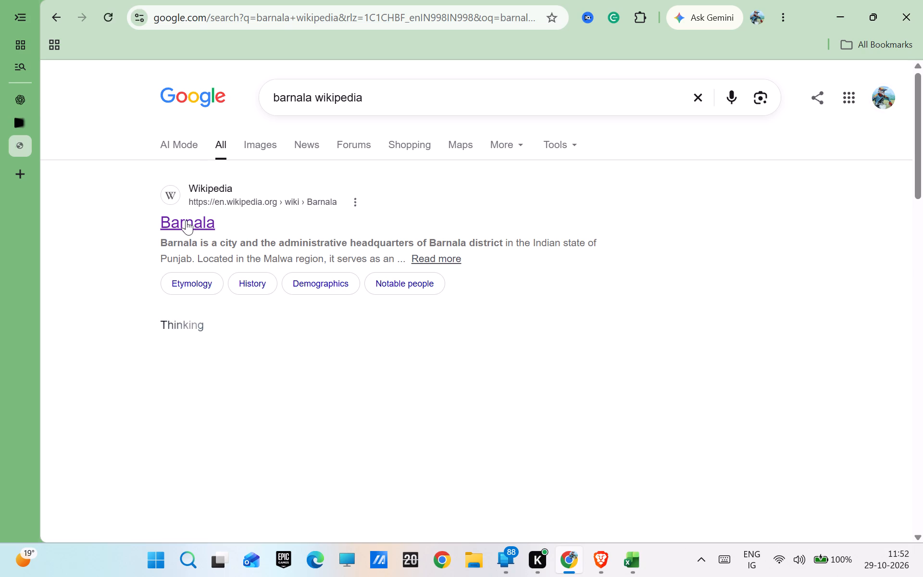
pyautogui.click(186, 220)
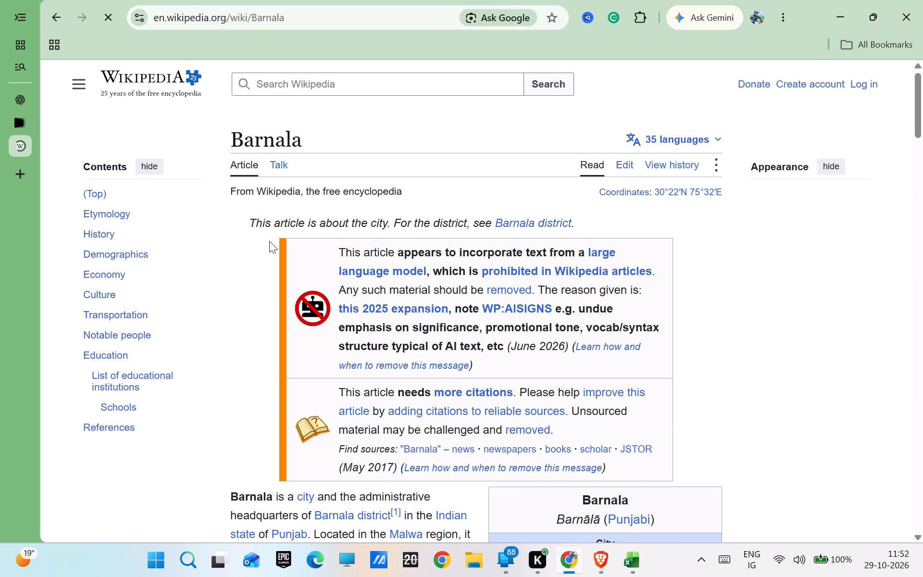
pyautogui.scroll(-1, 269, 241)
pyautogui.click(142, 169)
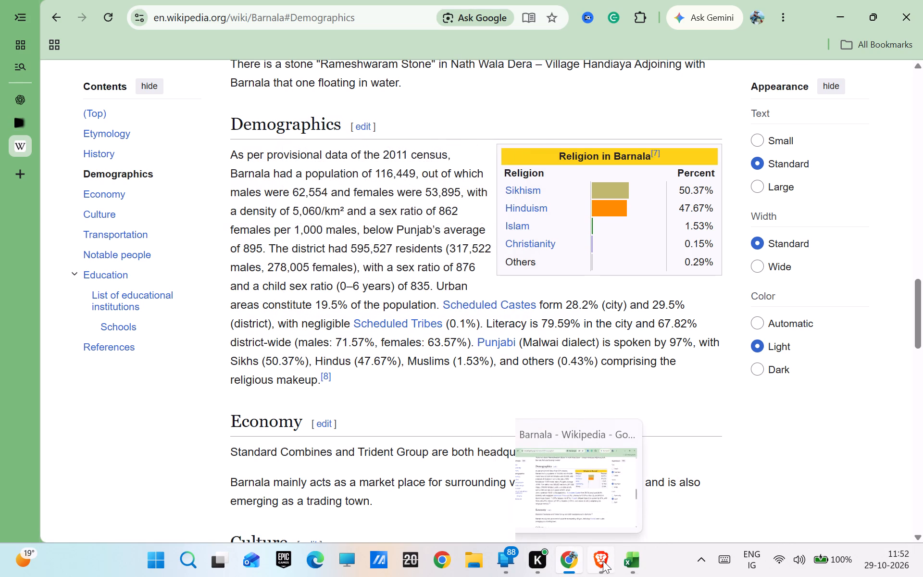
# Switch back to Excel and change the SC row's Population % in E43 to 29.5.
pyautogui.click(622, 563)
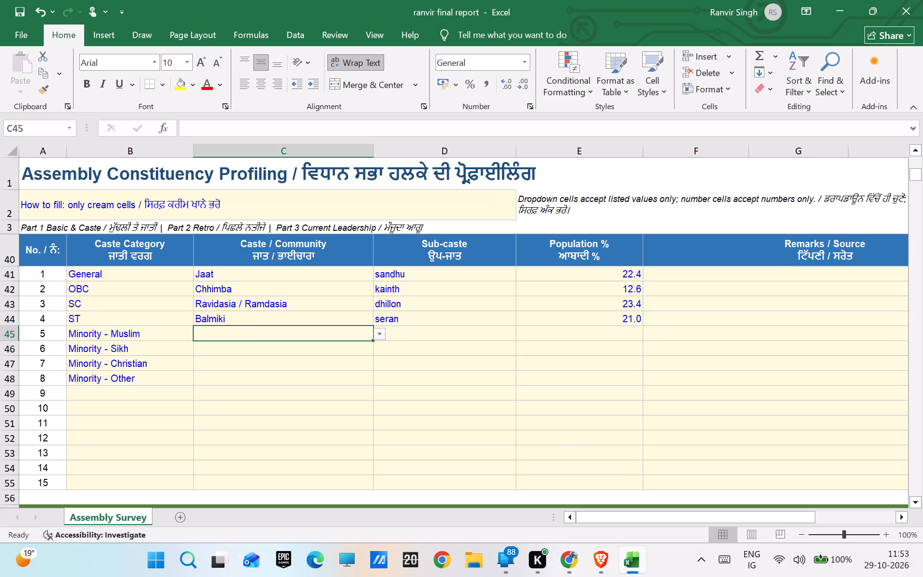
pyautogui.doubleClick(620, 305)
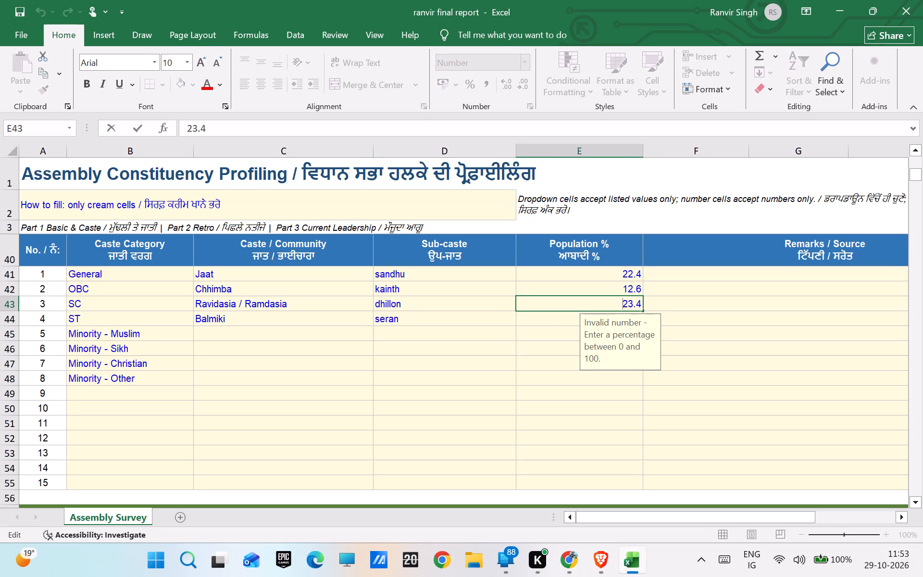
pyautogui.write('29')
pyautogui.write('.5')
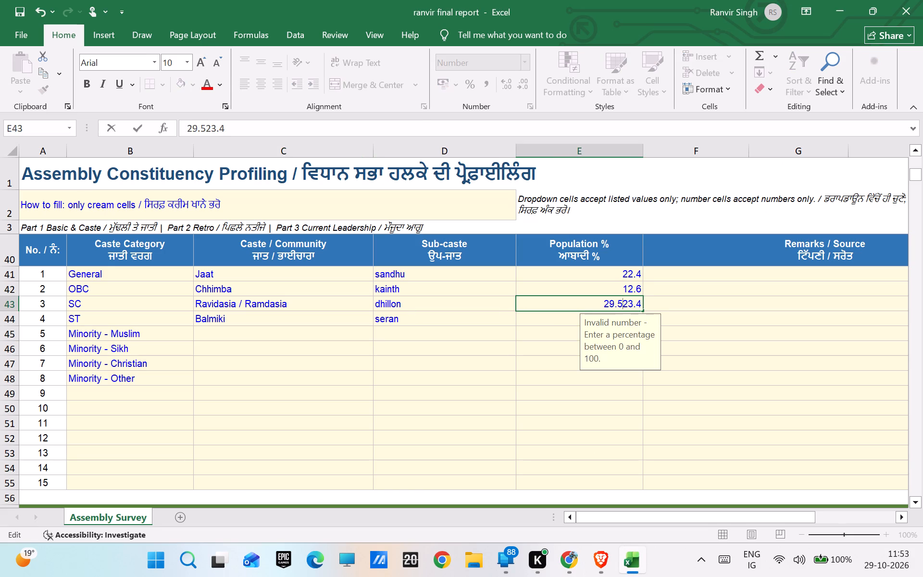
pyautogui.press('BackSpace')
pyautogui.press('BackSpace')
pyautogui.press('BackSpace')
pyautogui.press('Right')
pyautogui.press('Right')
pyautogui.press('Right')
pyautogui.press('Right')
pyautogui.press('BackSpace')
pyautogui.press('BackSpace')
pyautogui.press('BackSpace')
pyautogui.press('BackSpace')
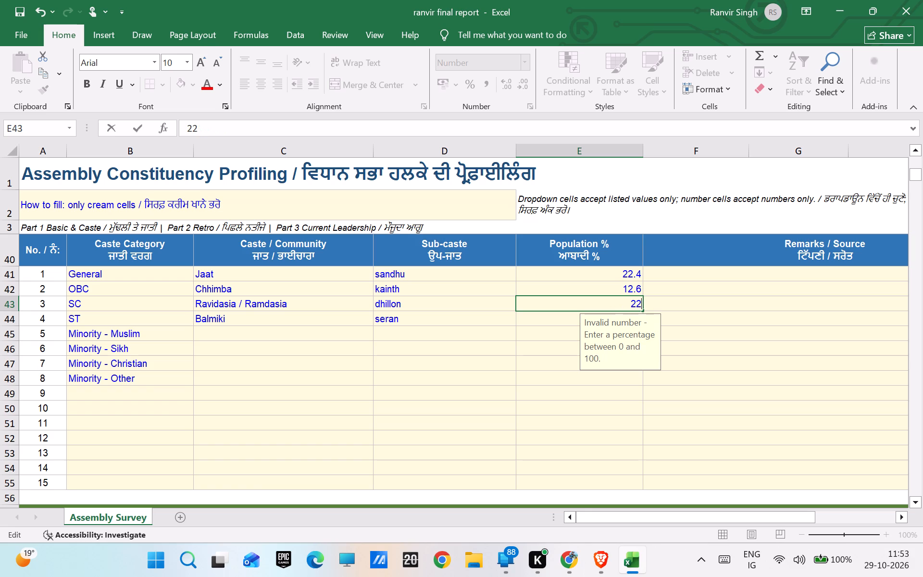
pyautogui.press('9')
pyautogui.press('.')
pyautogui.press('5')
# Check the Barnala Wikipedia demographics in Chrome, then change the ST row's Population % in Excel cell E44 to 0.1.
pyautogui.click(564, 567)
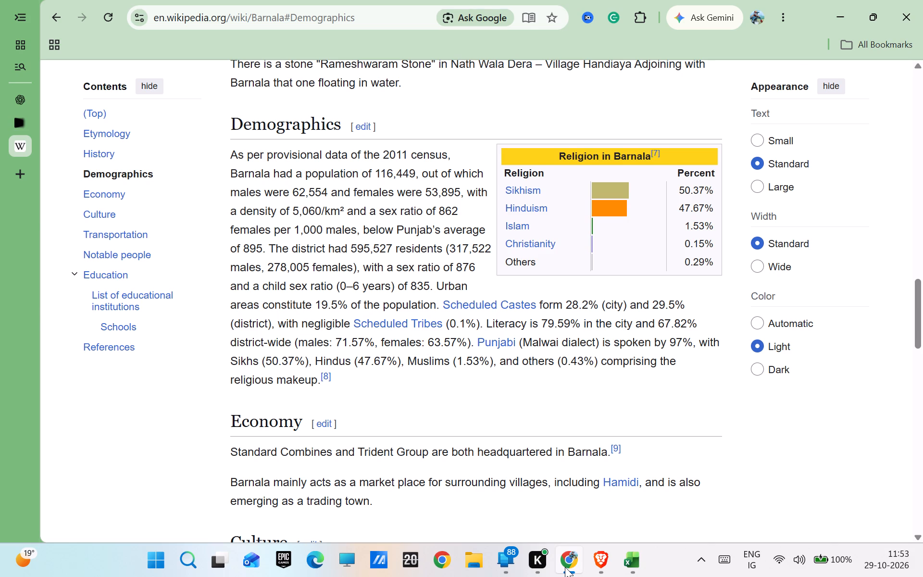
pyautogui.click(565, 567)
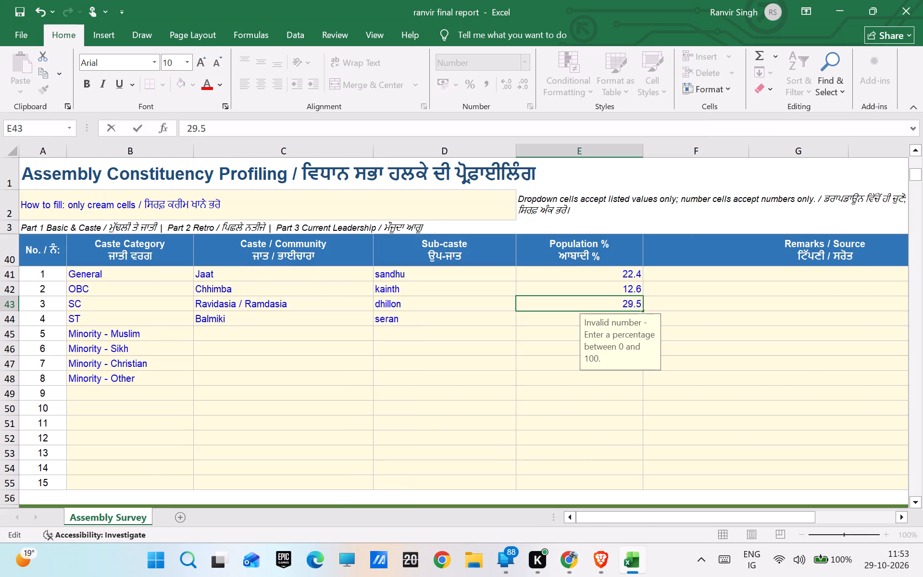
pyautogui.click(558, 321)
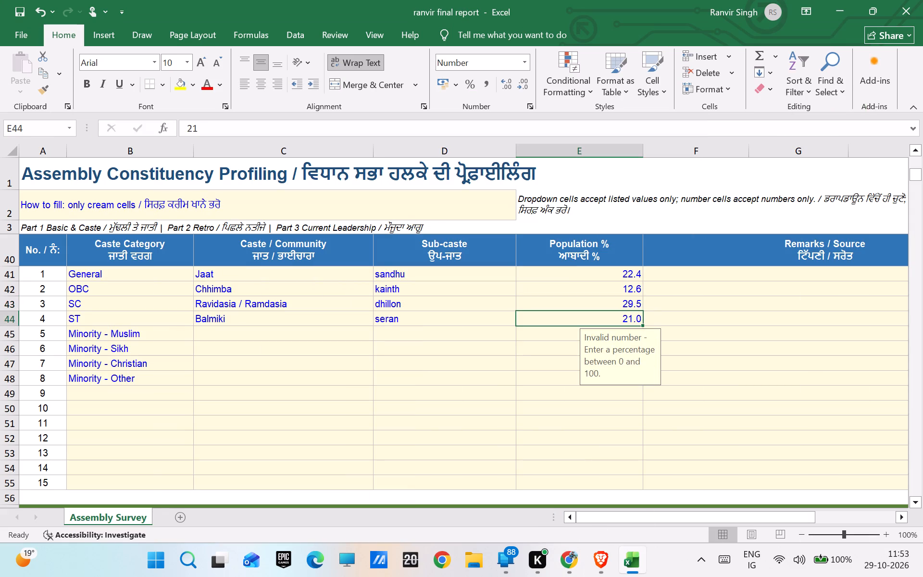
pyautogui.press('BackSpace')
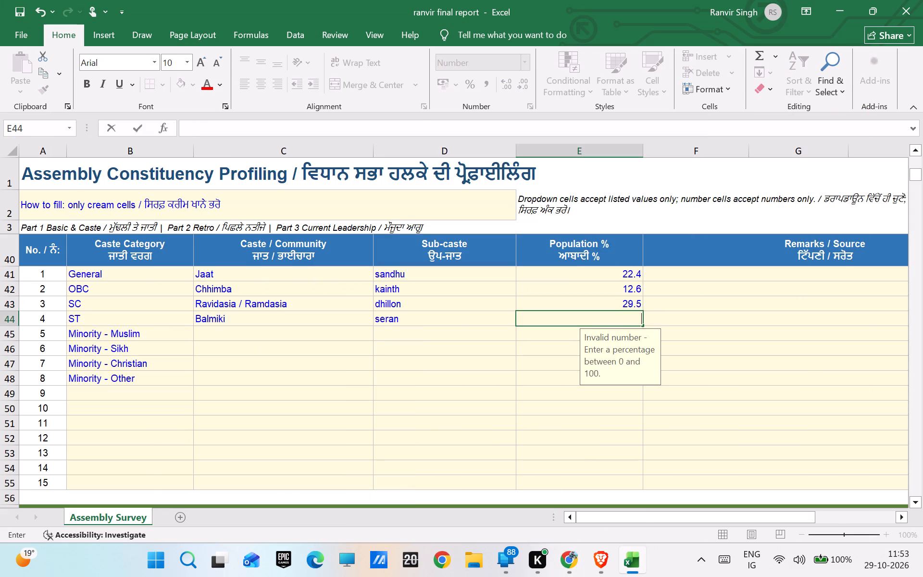
pyautogui.press('0')
pyautogui.write('.1')
# Enter wikipedia as the ST row's Remarks / Source in F44.
pyautogui.click(676, 322)
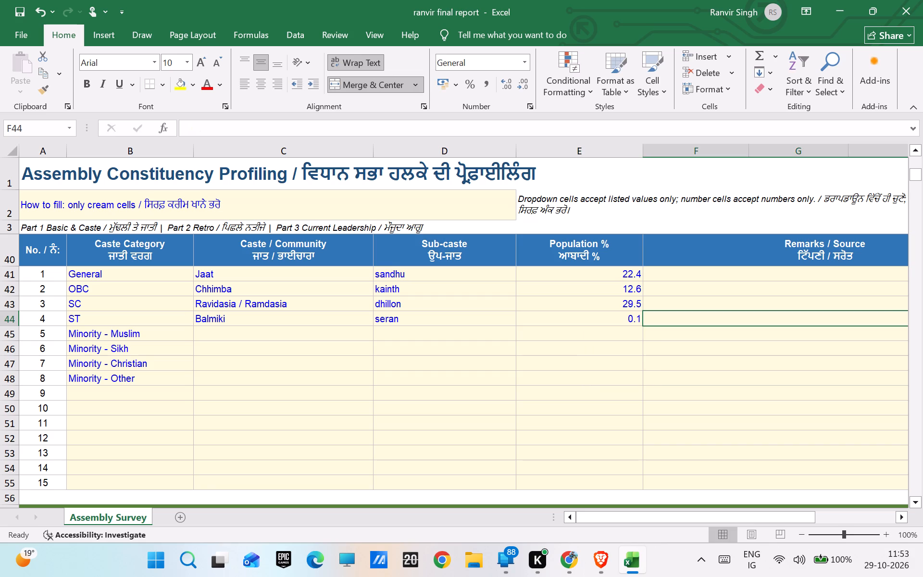
pyautogui.write('wikipedo')
pyautogui.press('BackSpace')
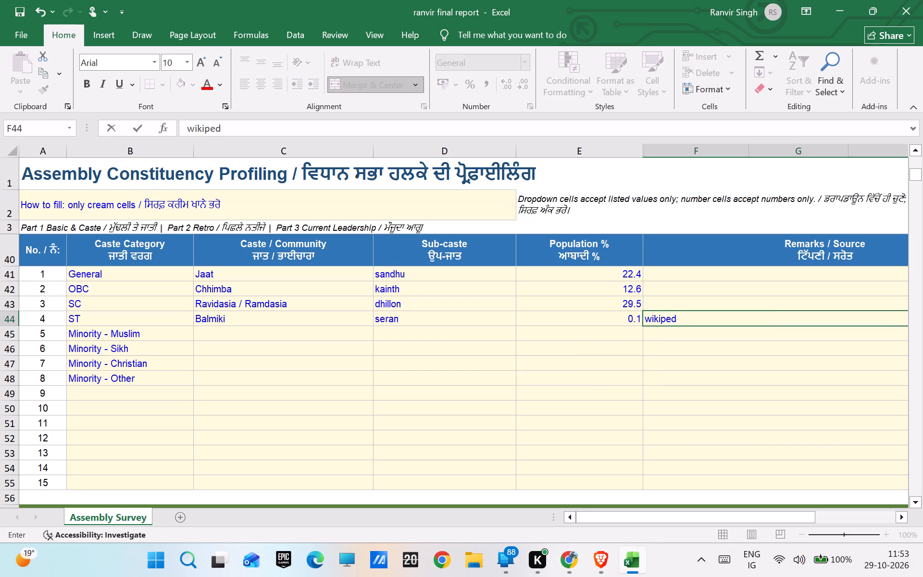
pyautogui.write('ia')
# Check the Wikipedia religion table in Chrome and enter 50.37 as the Minority - Sikh row's Population % in Excel cell E46.
pyautogui.click(578, 564)
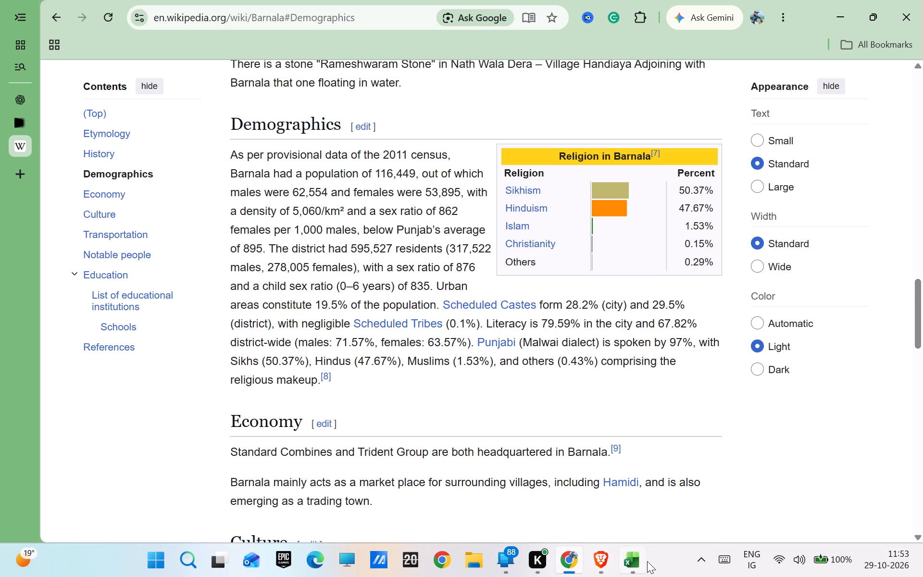
pyautogui.click(627, 561)
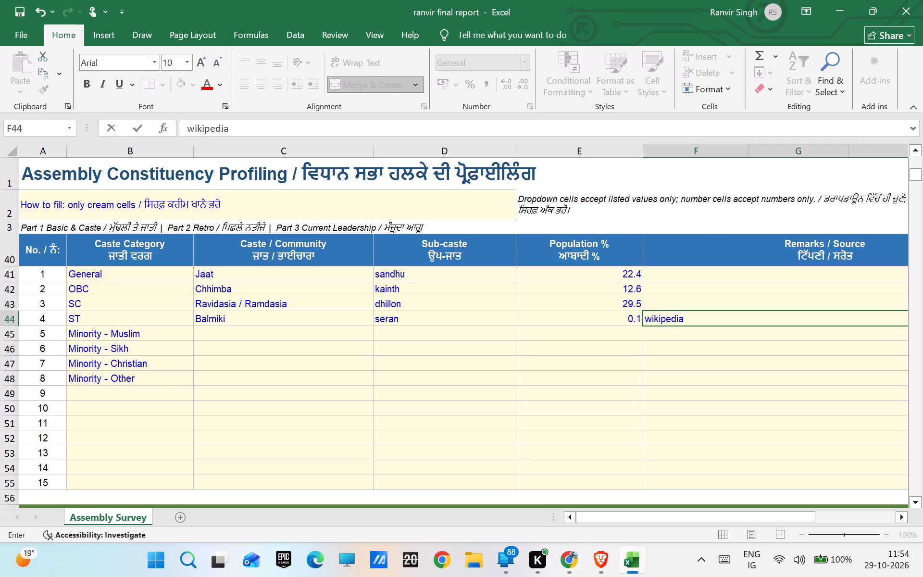
pyautogui.click(211, 347)
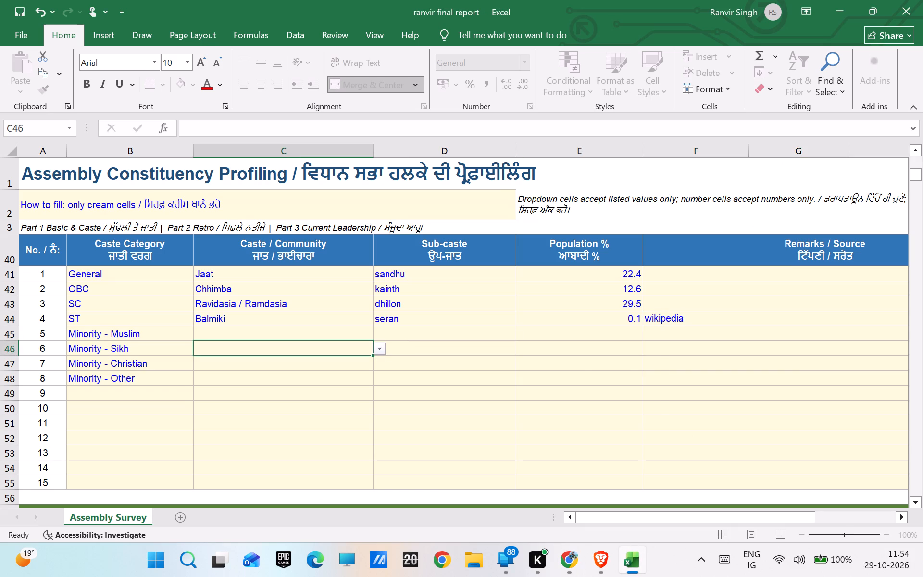
pyautogui.click(607, 347)
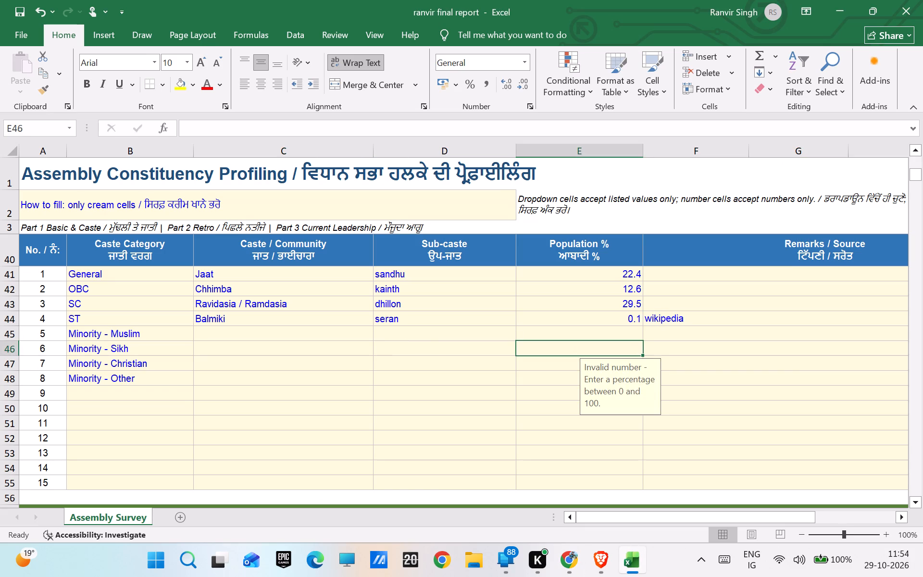
pyautogui.write('50')
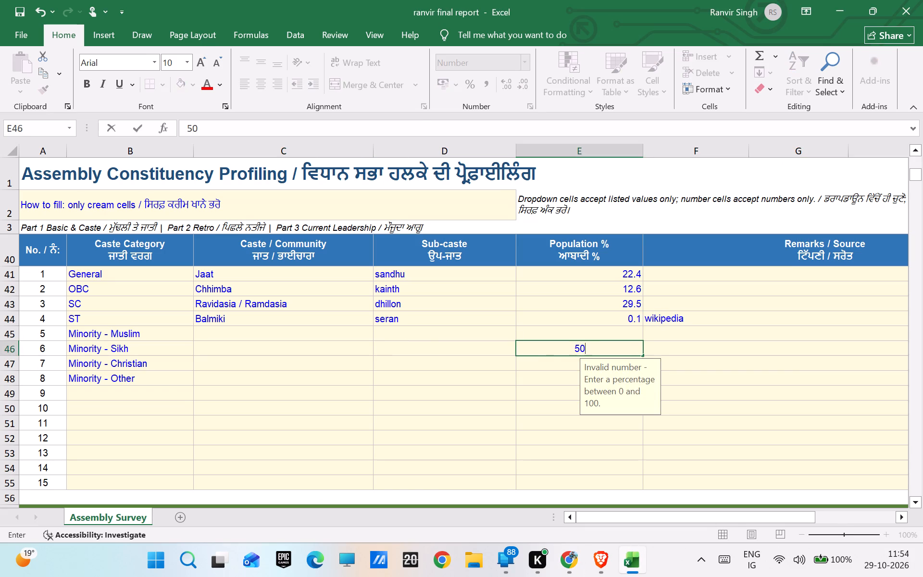
pyautogui.write('.37')
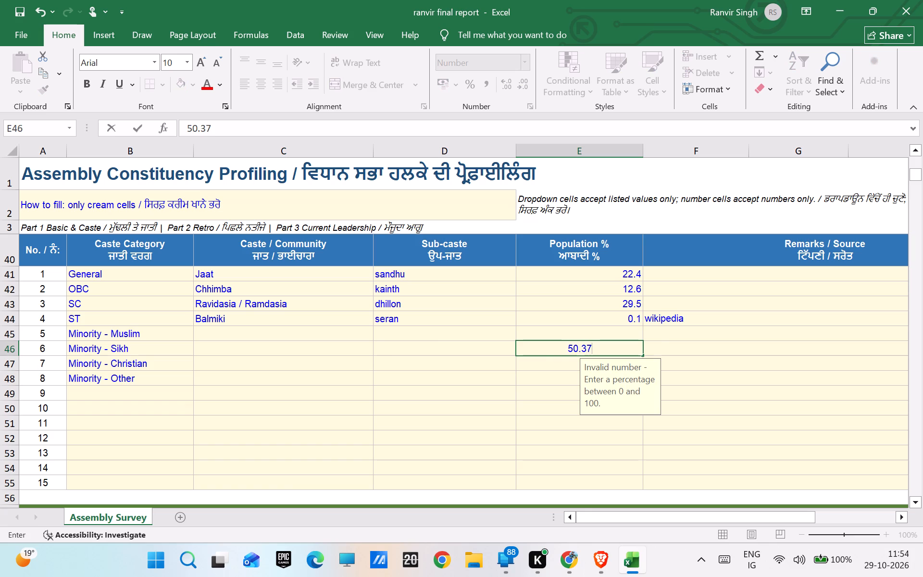
# Check the Wikipedia religion figures in Chrome and enter 1.56 as the Minority - Muslim row's Population % in Excel cell E45.
pyautogui.click(603, 331)
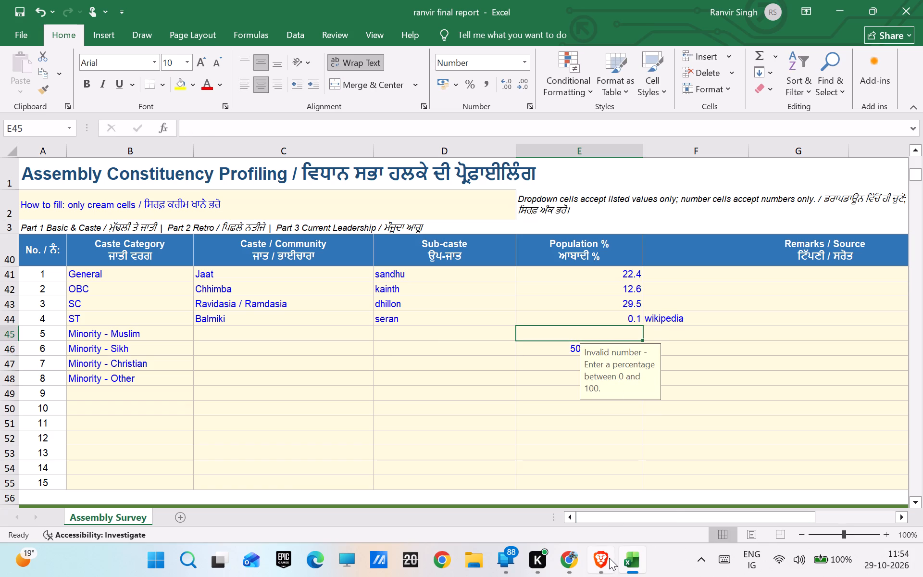
pyautogui.click(610, 559)
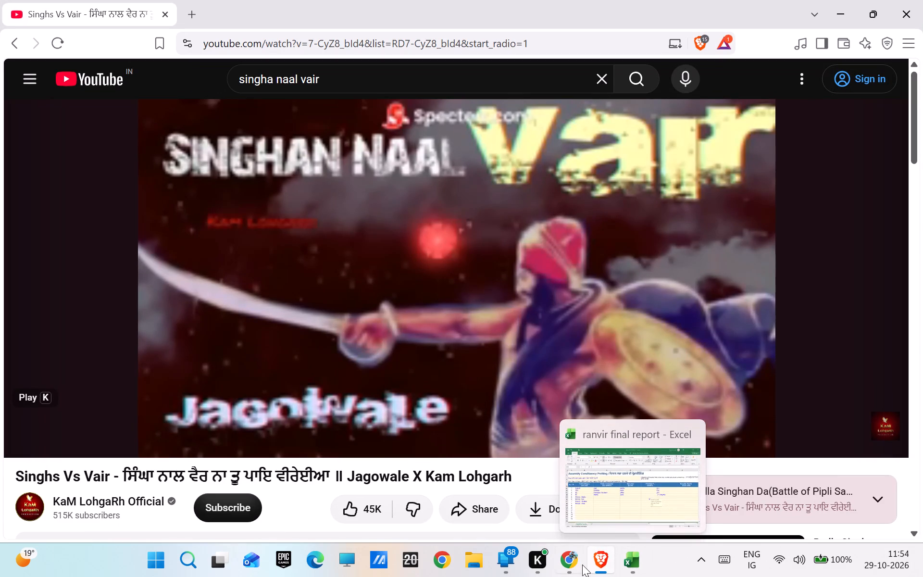
pyautogui.click(621, 560)
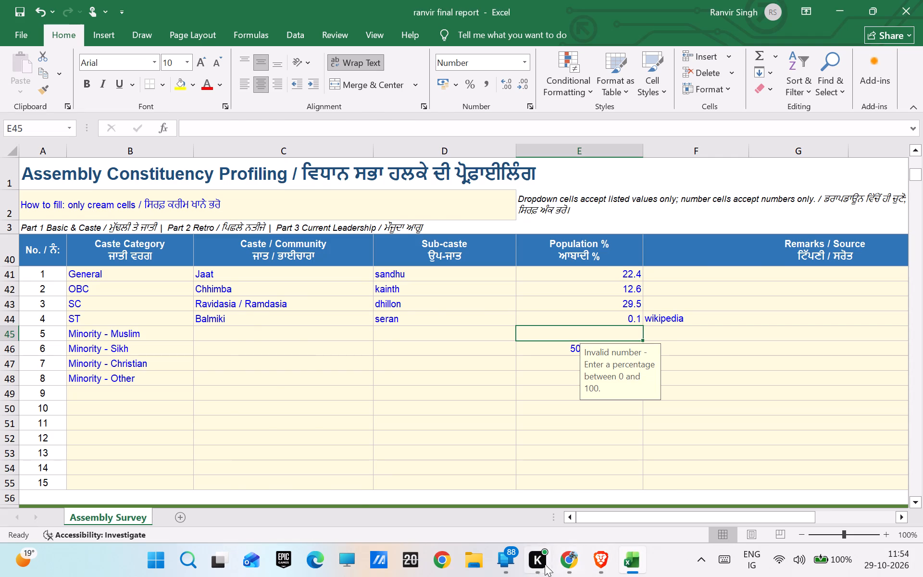
pyautogui.click(562, 564)
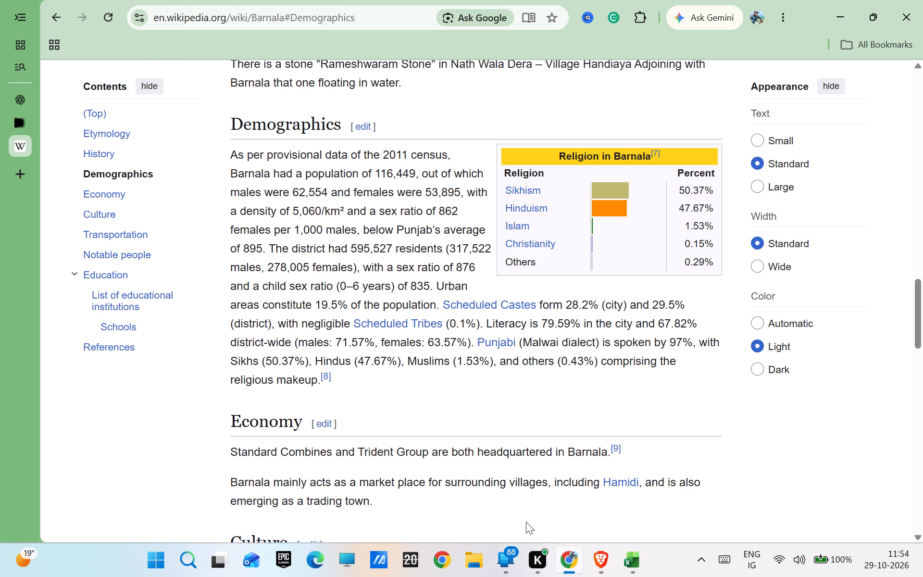
pyautogui.click(624, 566)
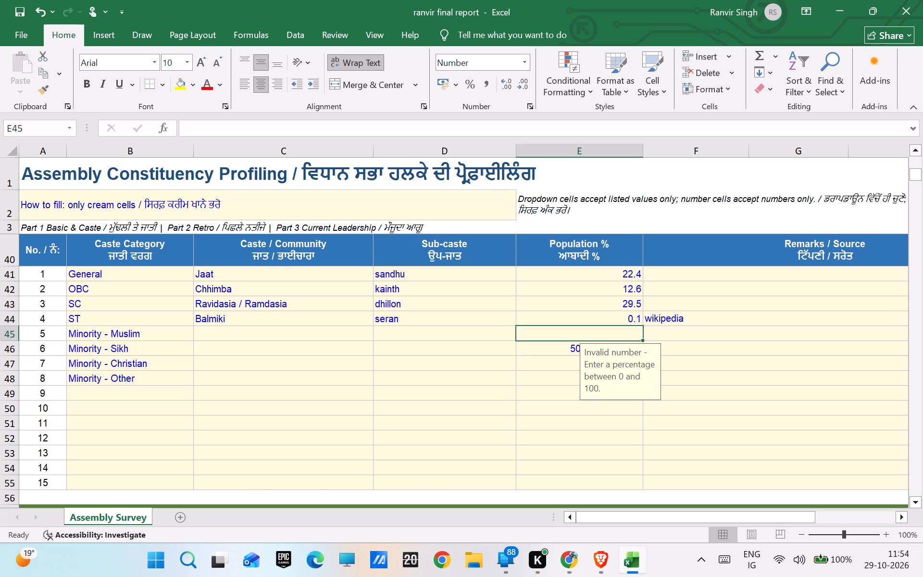
pyautogui.click(146, 380)
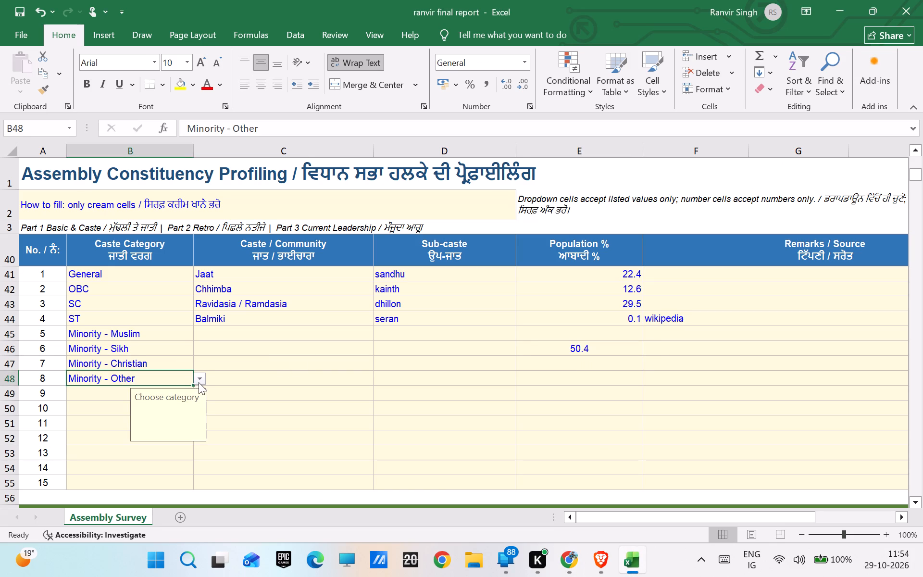
pyautogui.click(605, 558)
pyautogui.click(605, 558)
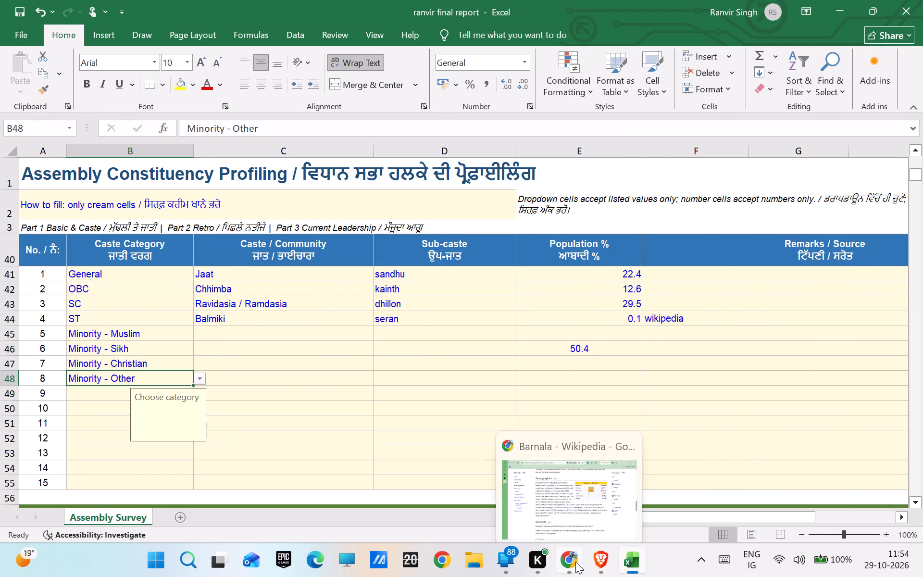
pyautogui.click(575, 562)
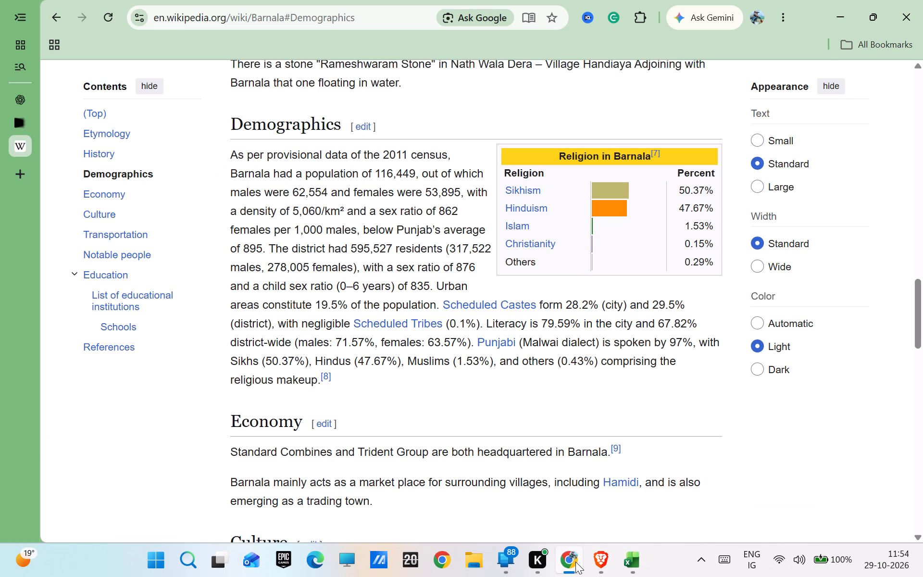
pyautogui.click(575, 562)
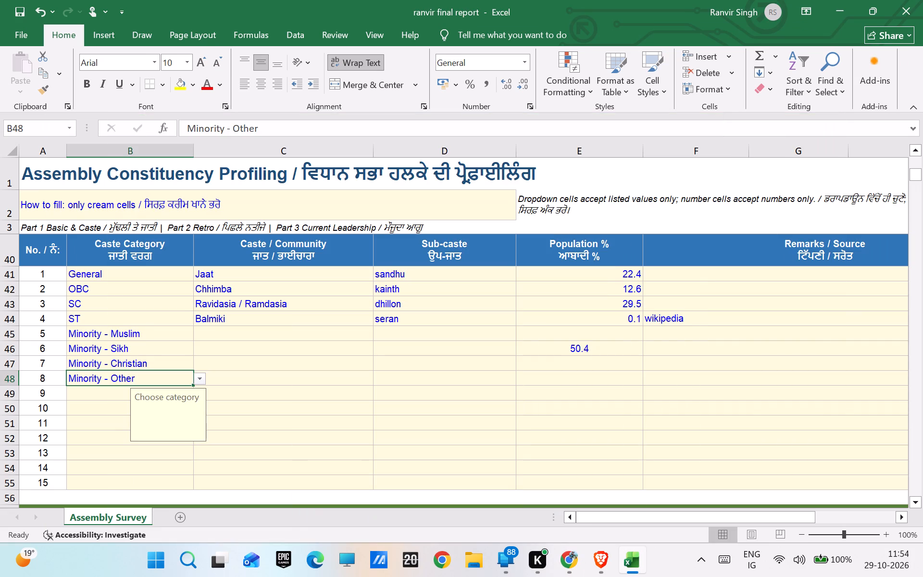
pyautogui.click(594, 334)
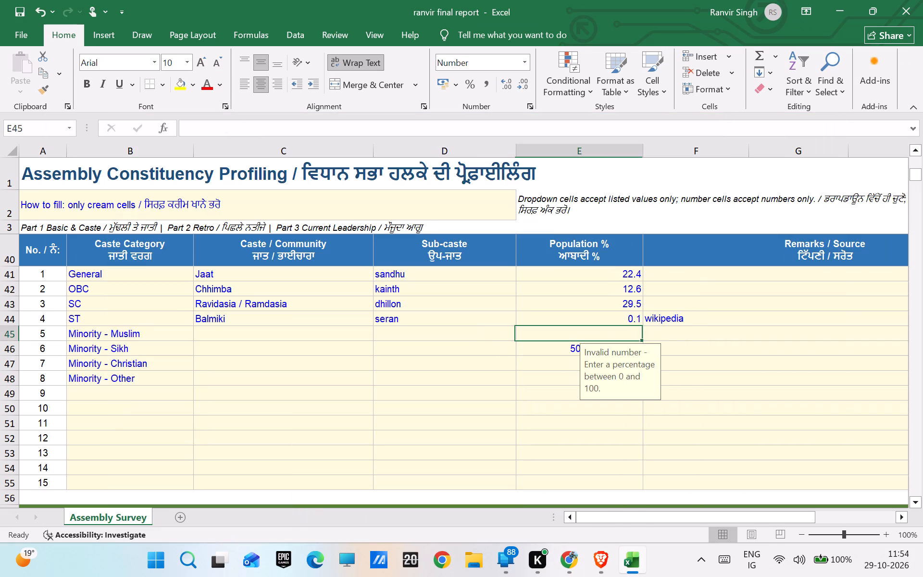
pyautogui.press('1')
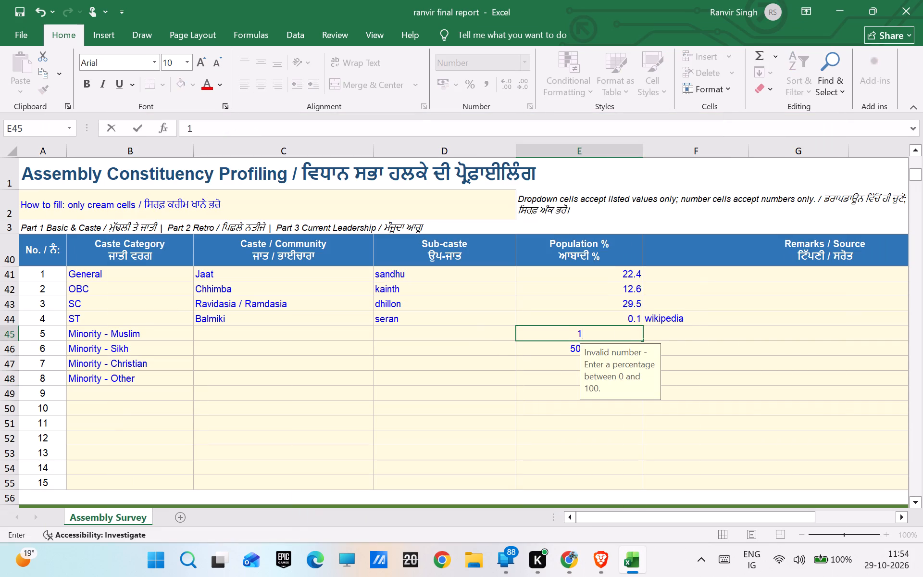
pyautogui.press('.')
pyautogui.write('56')
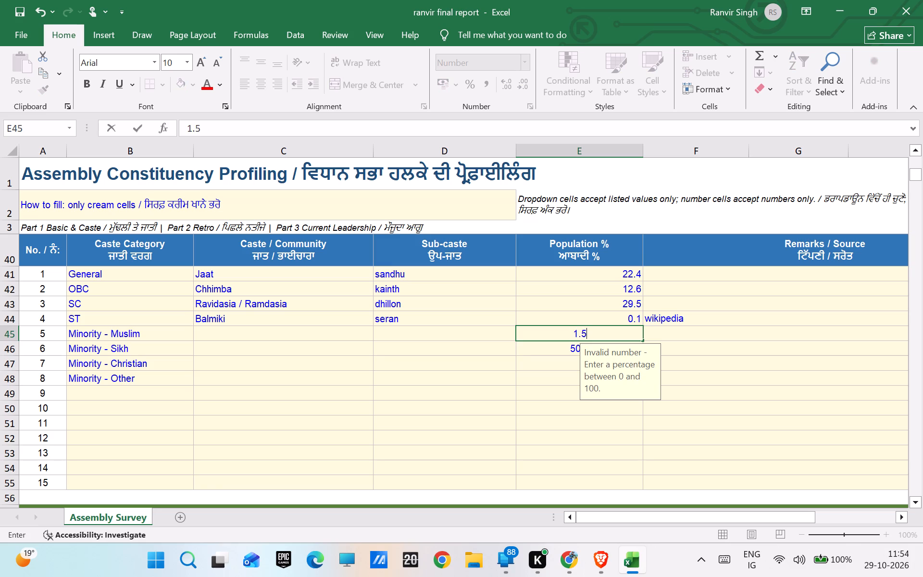
# Recheck the Wikipedia demographics in Chrome and enter 0.43 as the Minority - Other row's Population % in Excel cell E48.
pyautogui.click(610, 566)
pyautogui.click(623, 563)
pyautogui.click(563, 574)
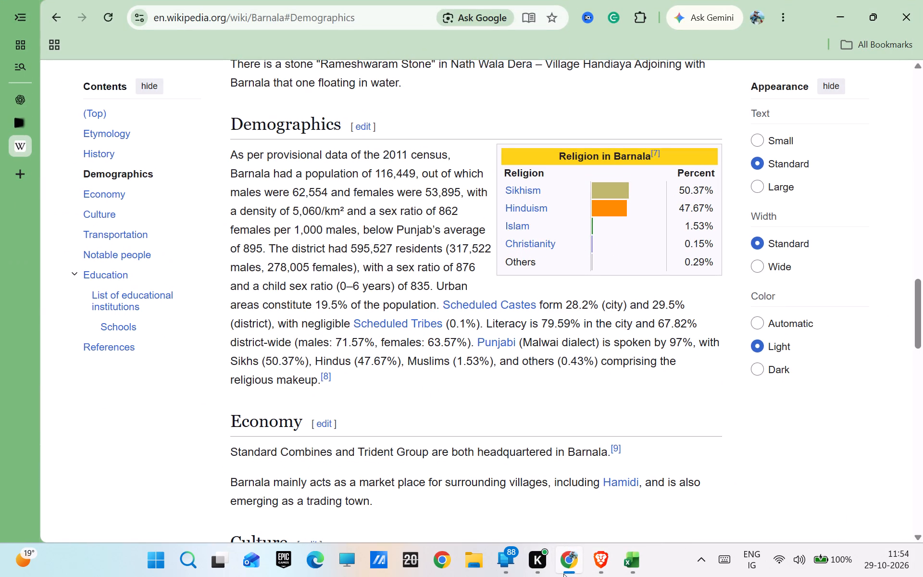
pyautogui.click(563, 574)
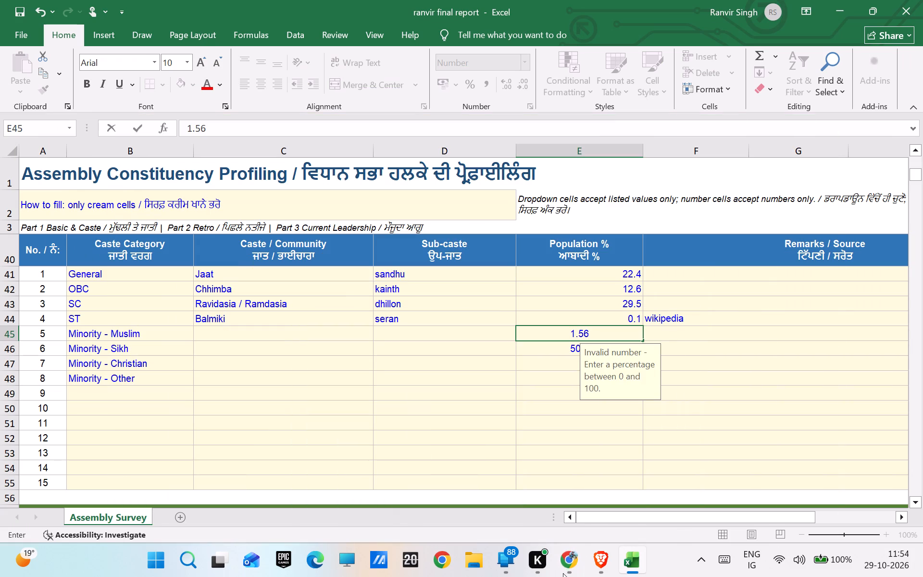
pyautogui.click(536, 378)
pyautogui.press('0')
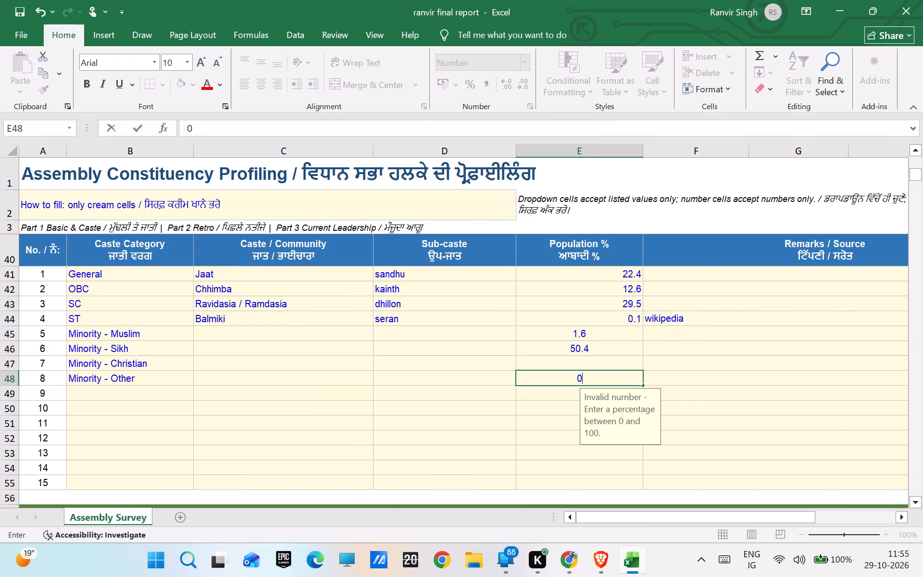
pyautogui.press('.')
pyautogui.write('43')
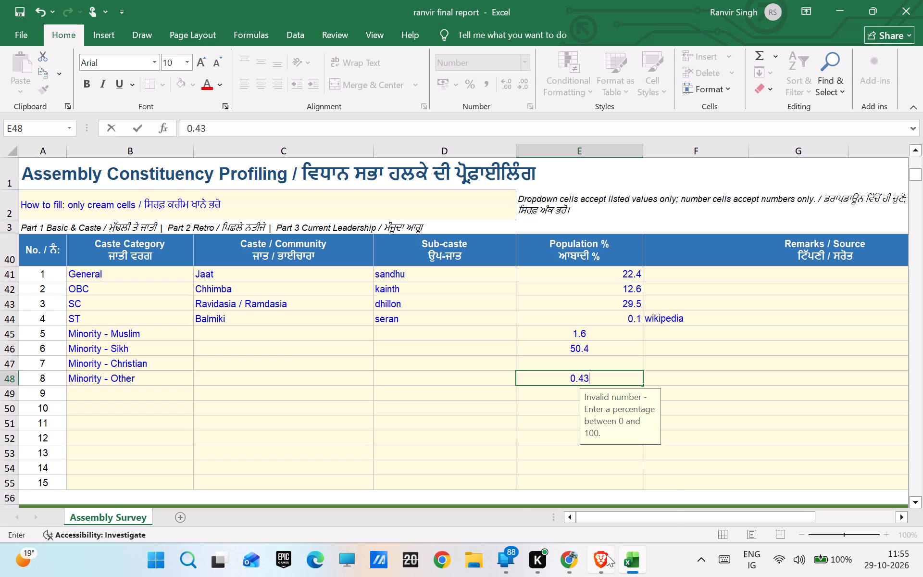
# Look up Christianity in the Wikipedia religion table in Chrome and enter 0.15 as the Minority - Christian row's Population % in Excel cell E47.
pyautogui.click(575, 568)
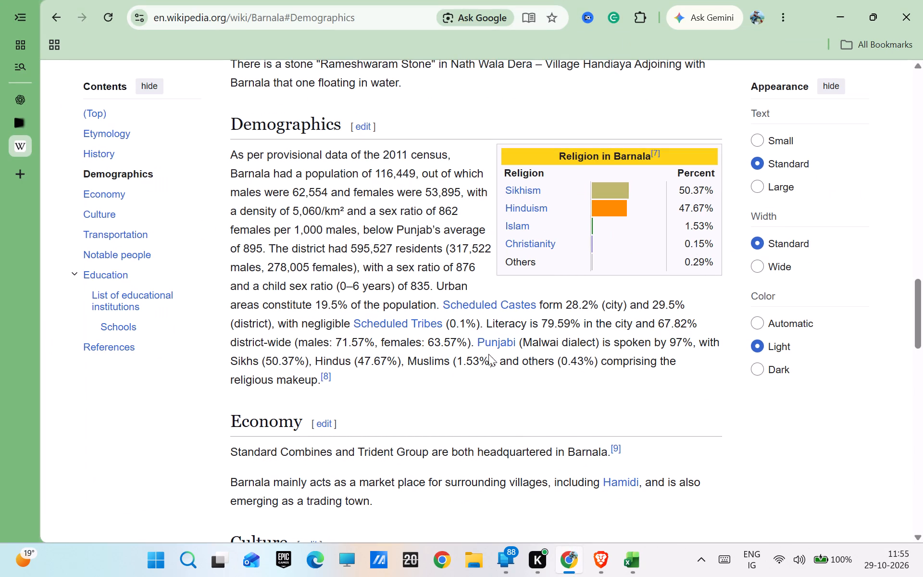
pyautogui.scroll(-1, 494, 392)
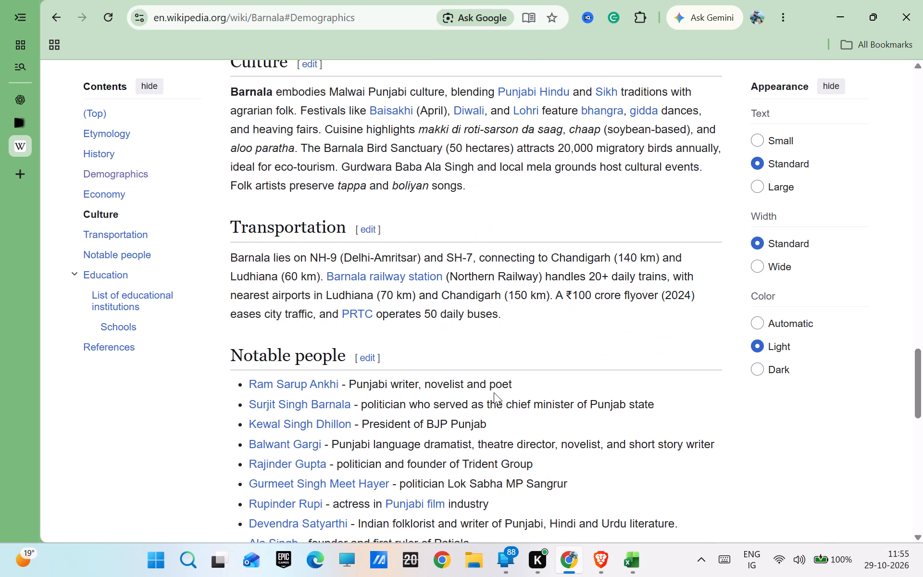
pyautogui.scroll(1, 494, 392)
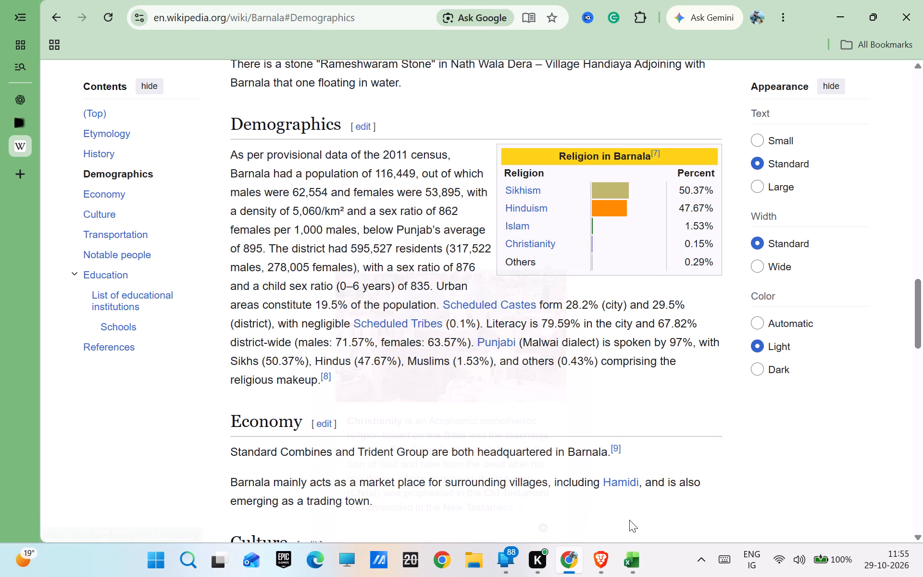
pyautogui.click(620, 563)
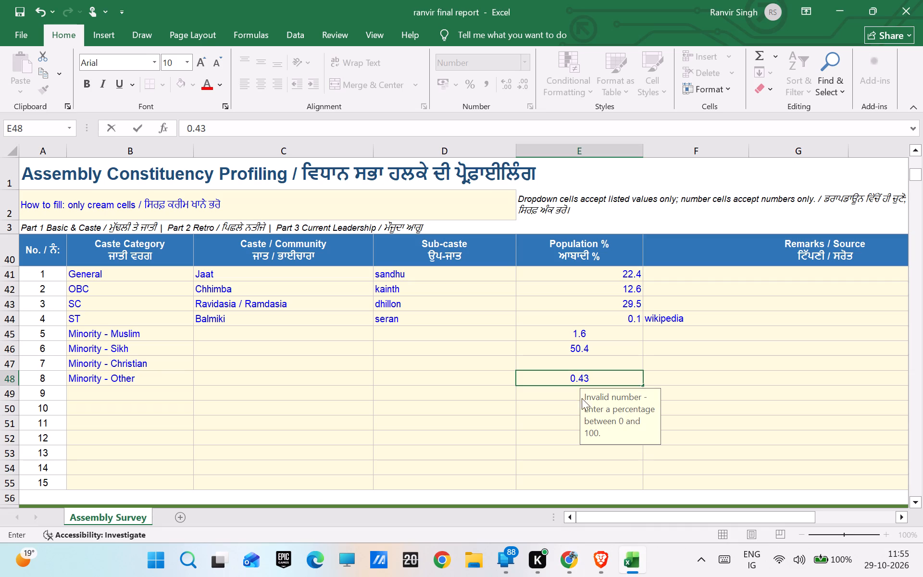
pyautogui.click(577, 363)
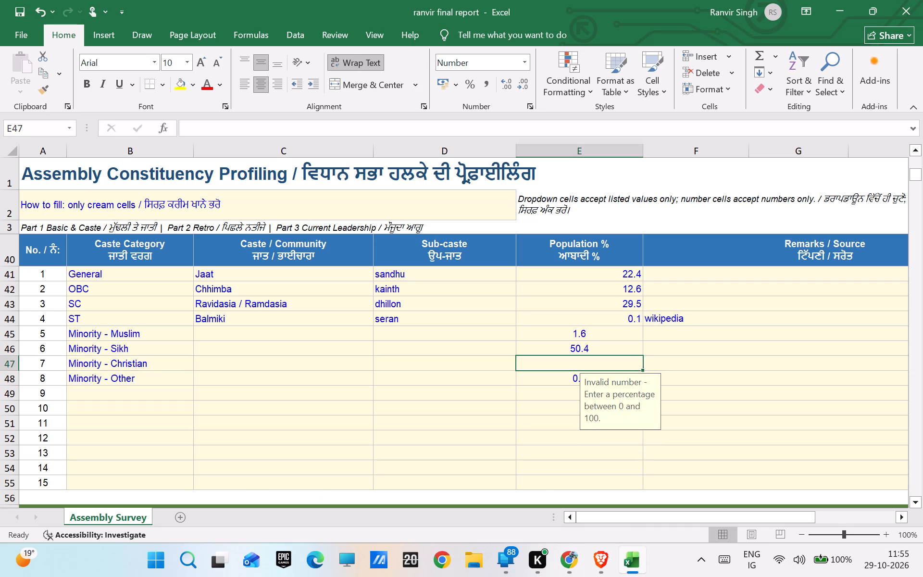
pyautogui.press('0')
pyautogui.write('.15')
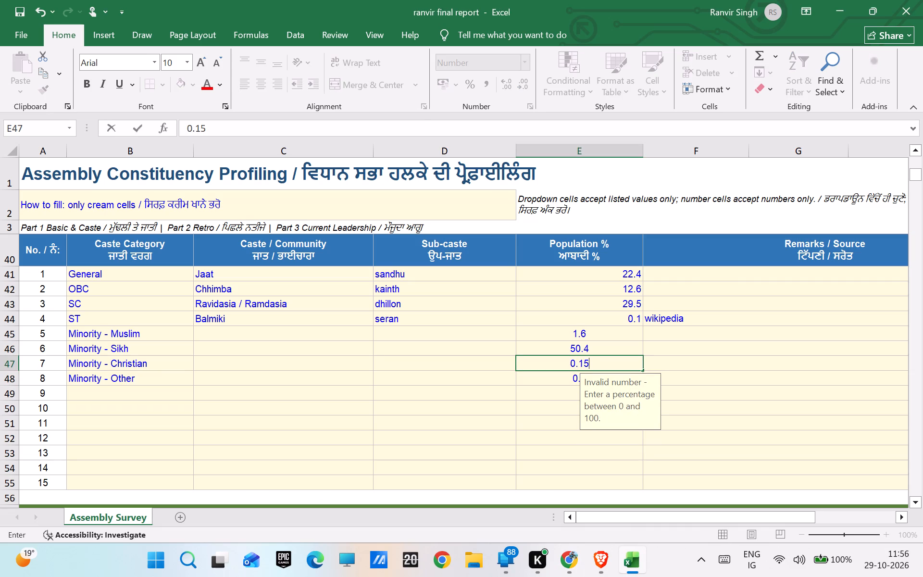
# Centre-align the Population % values in E41:E48.
pyautogui.moveTo(550, 379); pyautogui.dragTo(550, 282)
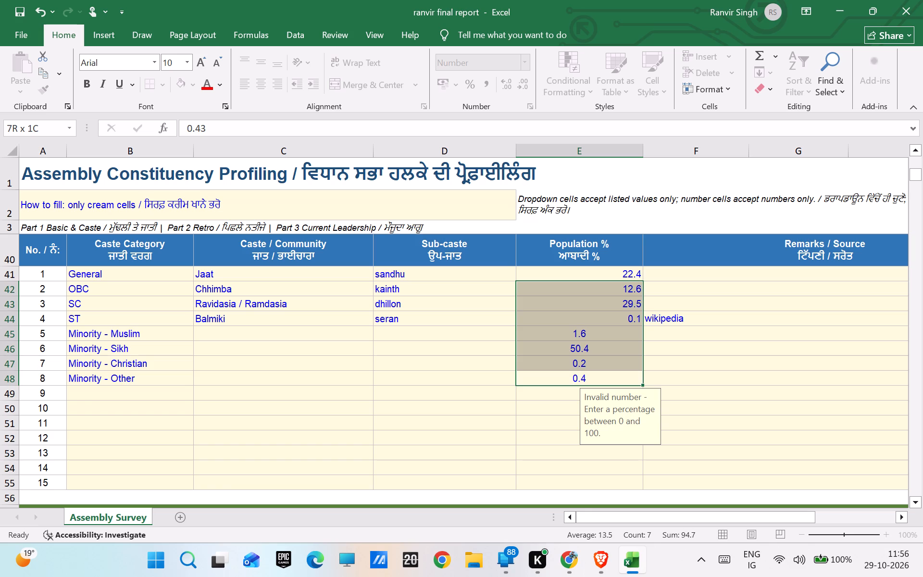
pyautogui.moveTo(550, 282); pyautogui.dragTo(550, 276)
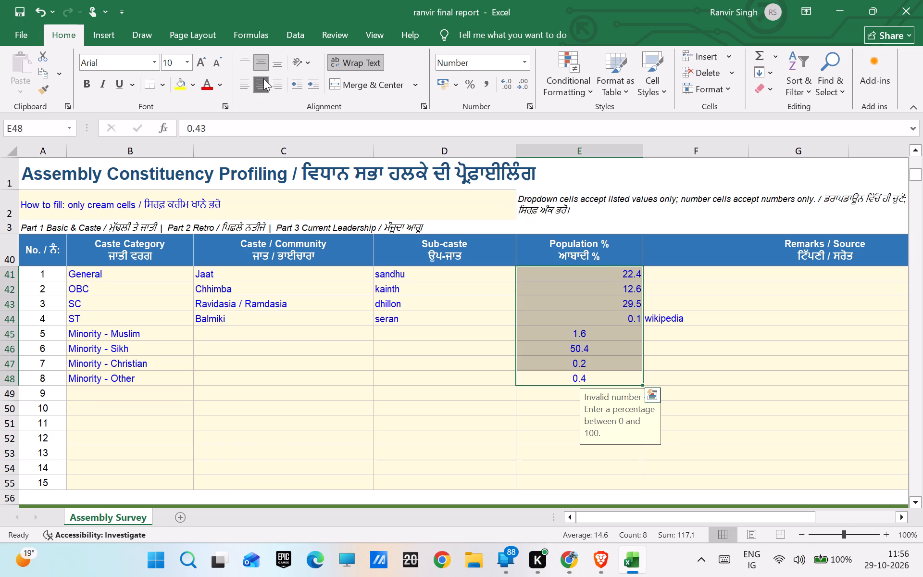
pyautogui.click(263, 78)
pyautogui.click(263, 78)
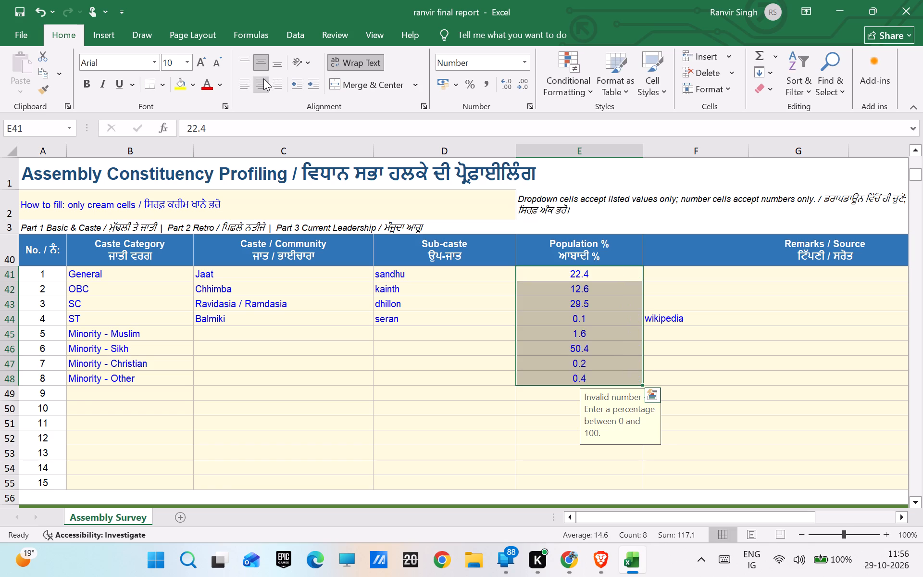
# Look through the Caste Category and Caste / Community choices for the Minority - Muslim row in B45 and C45.
pyautogui.click(164, 338)
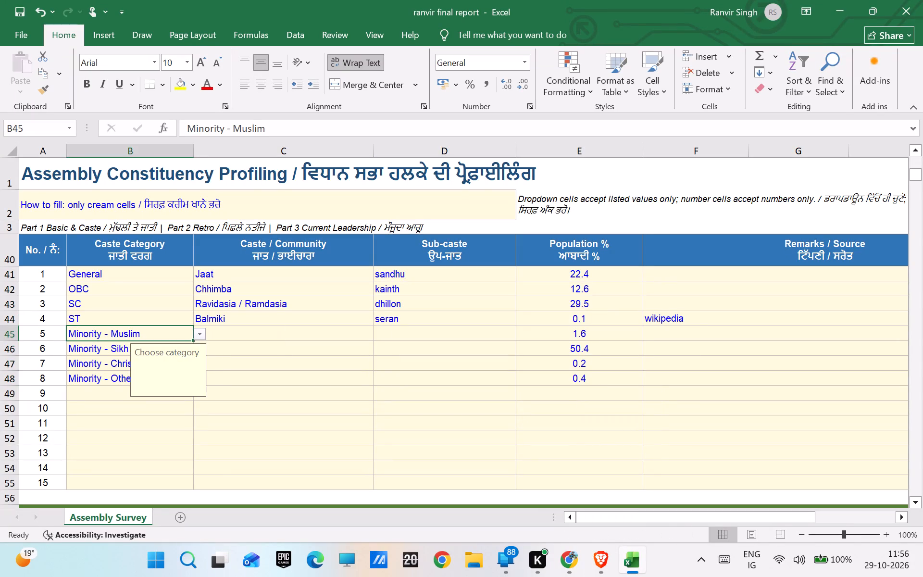
pyautogui.click(198, 339)
pyautogui.click(259, 333)
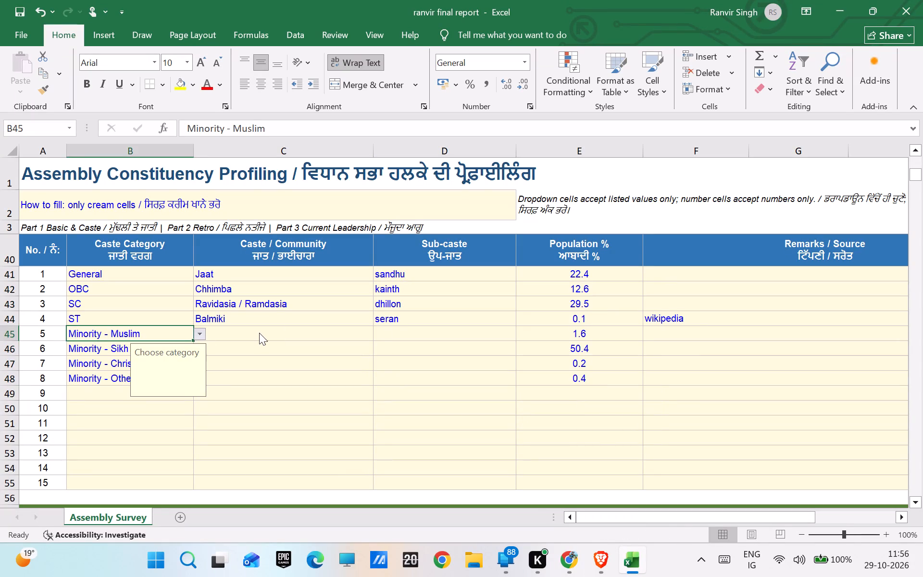
pyautogui.click(256, 336)
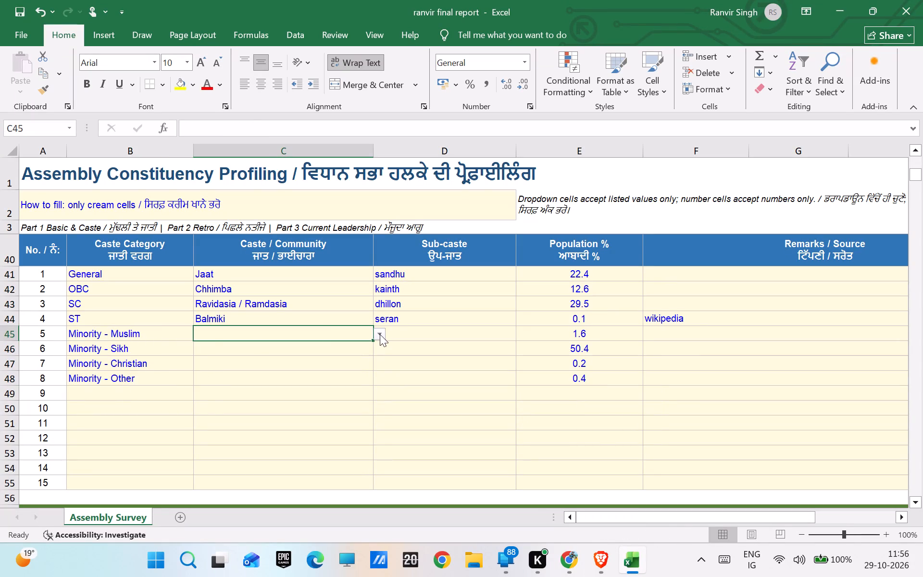
pyautogui.click(381, 334)
pyautogui.scroll(-4, 330, 363)
pyautogui.click(421, 333)
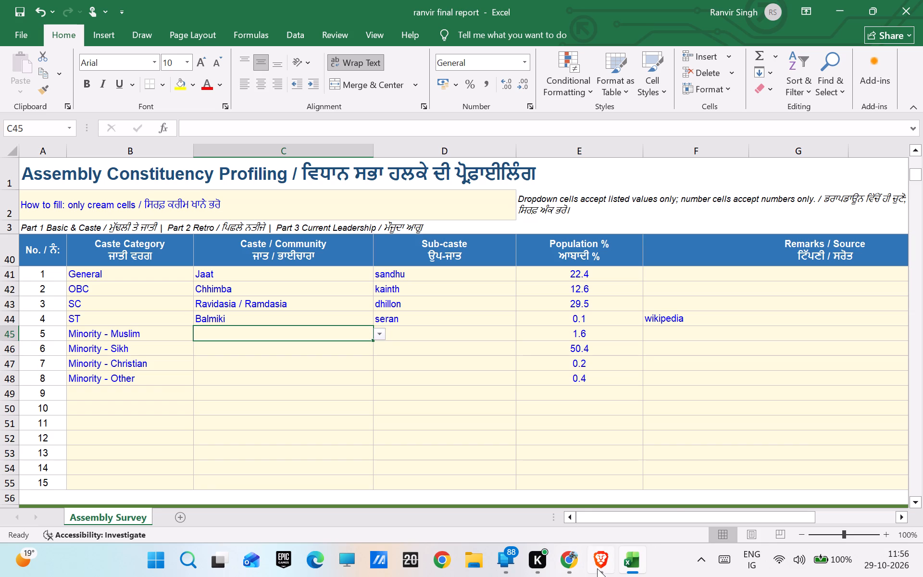
pyautogui.click(562, 567)
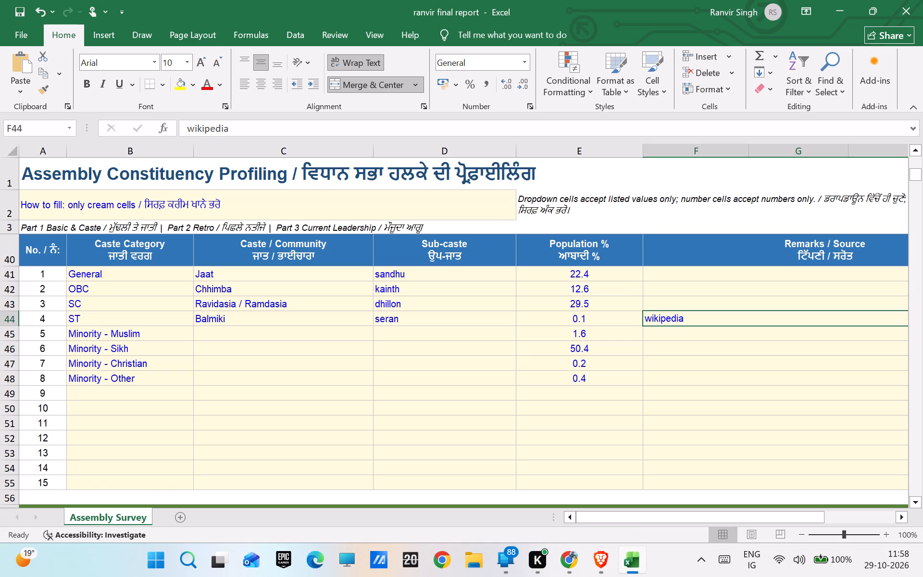
pyautogui.write('wikipedia based data')
pyautogui.press('space')
pyautogui.write('upday')
pyautogui.press('BackSpace')
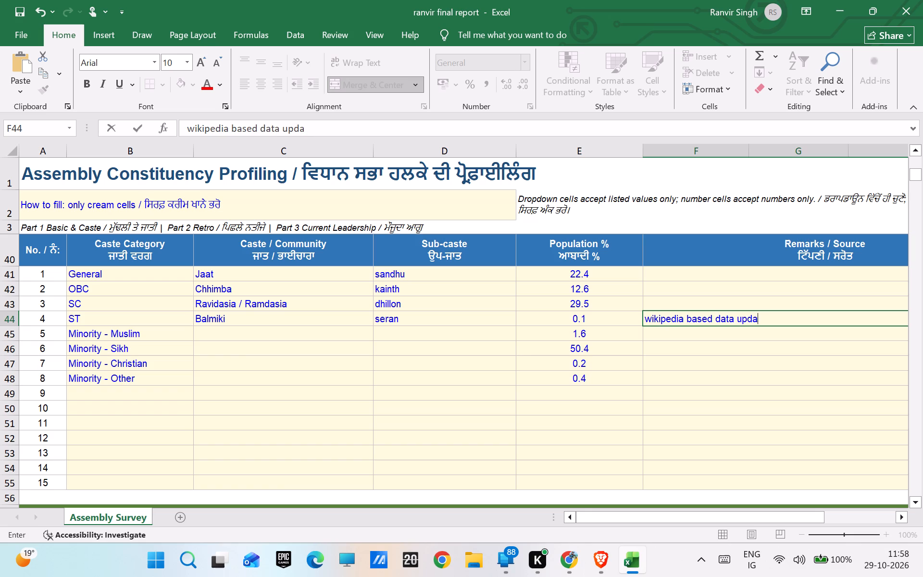
pyautogui.write('te')
pyautogui.click(574, 552)
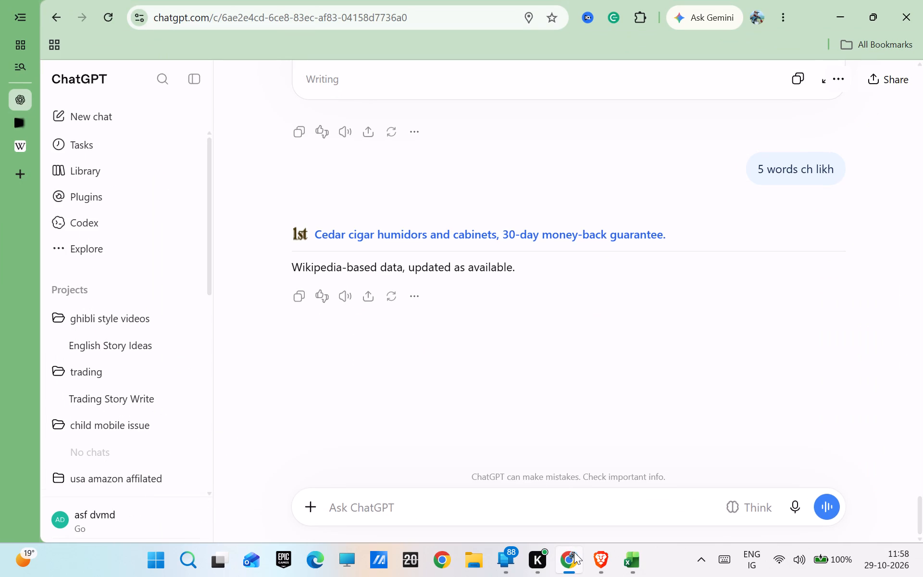
pyautogui.click(574, 552)
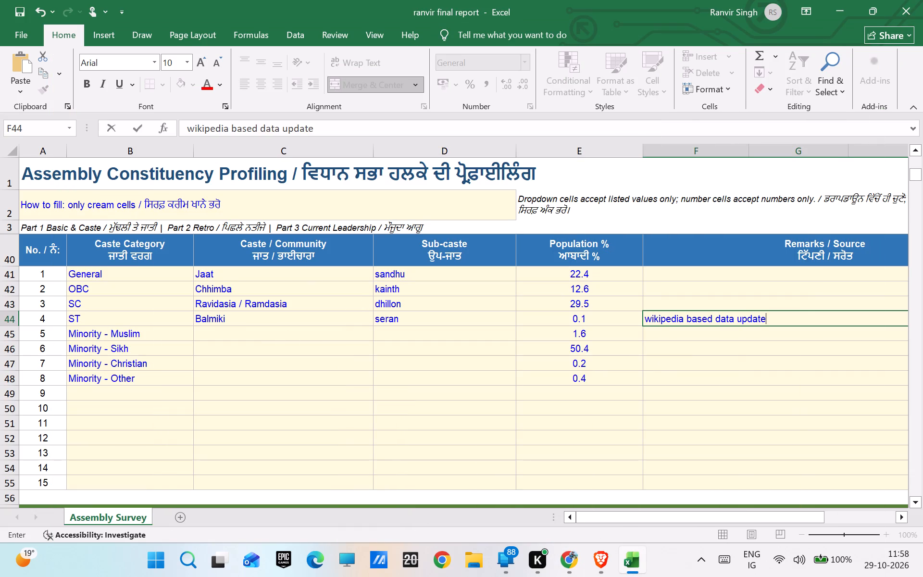
pyautogui.press('space')
pyautogui.write('as avaliable')
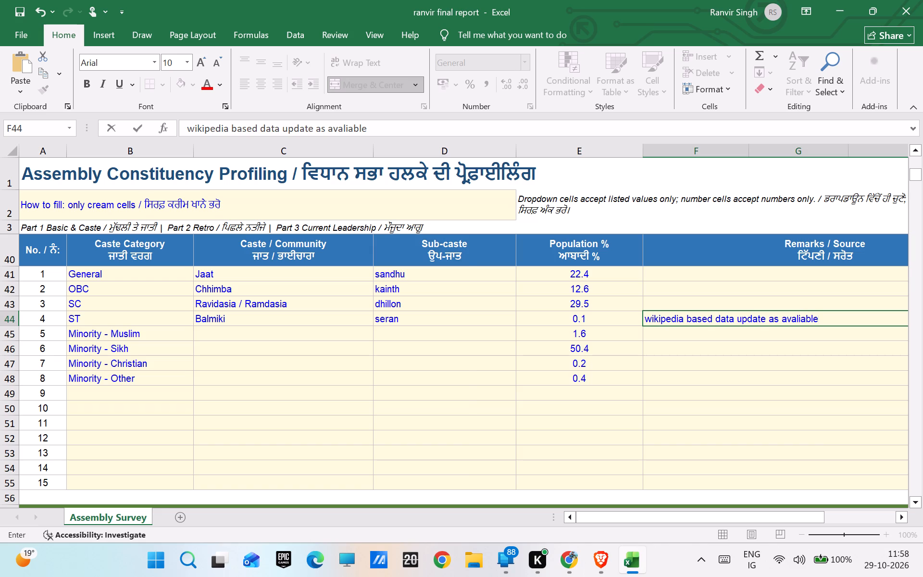
pyautogui.press('Up')
# Review the survey's basic details, election results and Part 3 leadership table, ending at the Block Samiti (Chairman) contact number in E84.
pyautogui.press('Up')
pyautogui.press('Up')
pyautogui.press('Up')
pyautogui.press('Up')
pyautogui.press('Up')
pyautogui.press('Up')
pyautogui.press('Up')
pyautogui.press('Up')
pyautogui.press('Up')
pyautogui.press('Up')
pyautogui.press('Up')
pyautogui.press('Up')
pyautogui.press('Up')
pyautogui.press('Up')
pyautogui.press('Up')
pyautogui.press('Up')
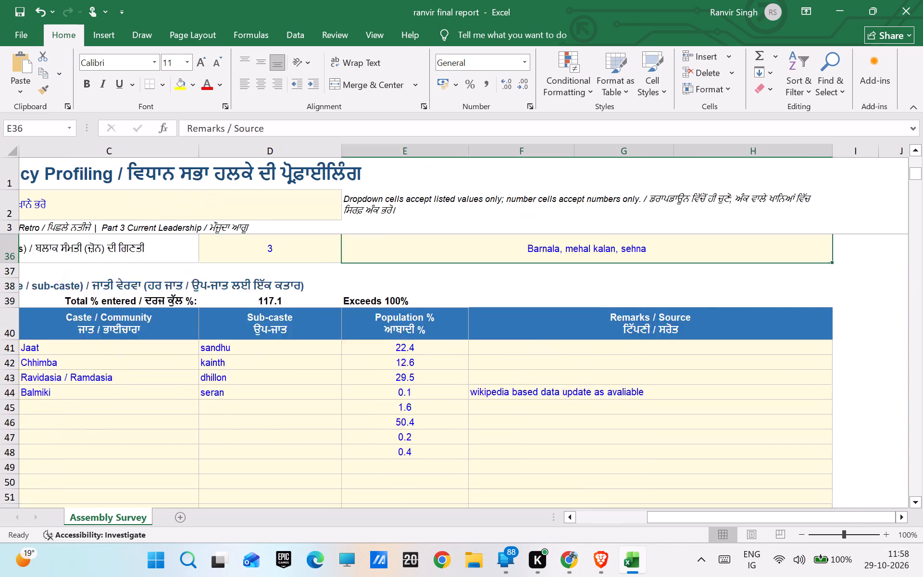
pyautogui.press('Up')
pyautogui.press('Up')
pyautogui.press('Up')
pyautogui.press('Up')
pyautogui.press('Up')
pyautogui.press('Up')
pyautogui.press('Up')
pyautogui.press('Up')
pyautogui.press('Up')
pyautogui.press('Up')
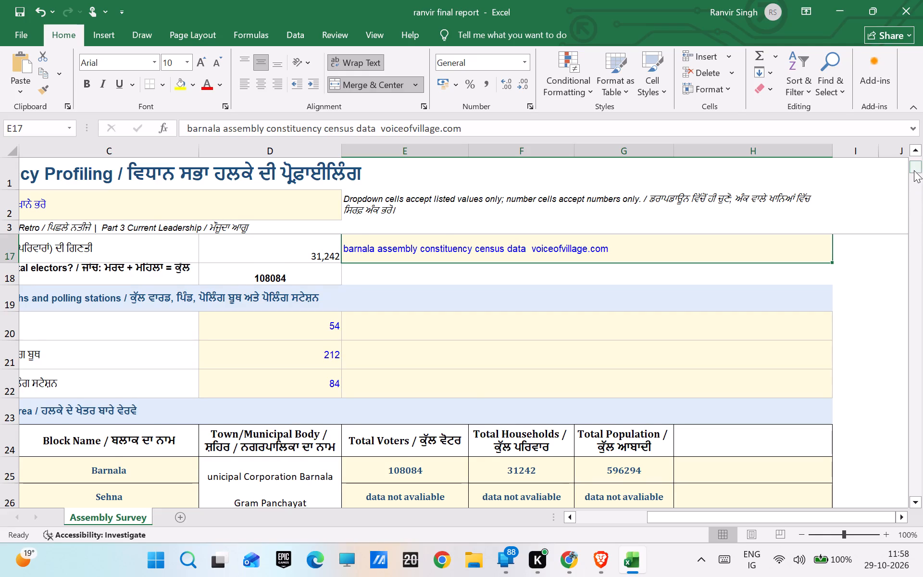
pyautogui.moveTo(915, 168); pyautogui.dragTo(915, 180)
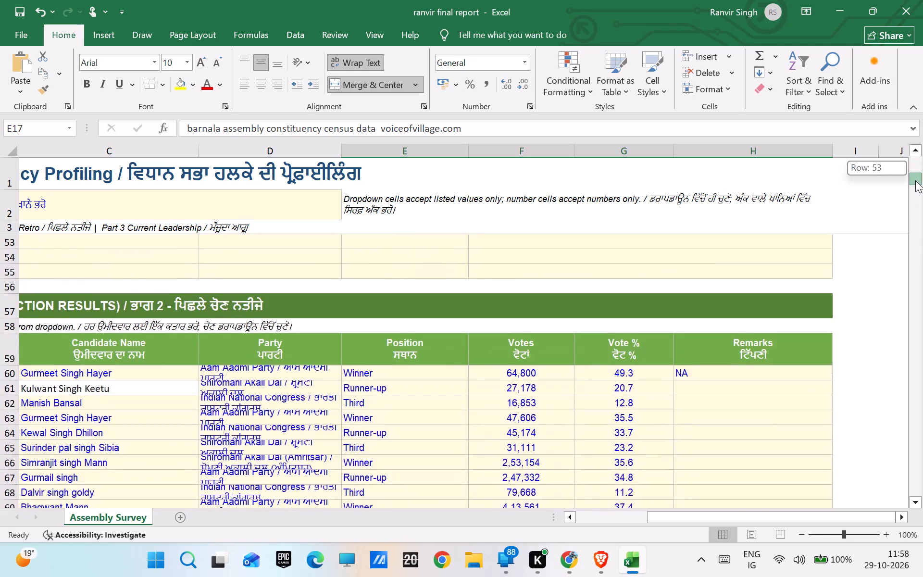
pyautogui.moveTo(915, 180); pyautogui.dragTo(916, 188)
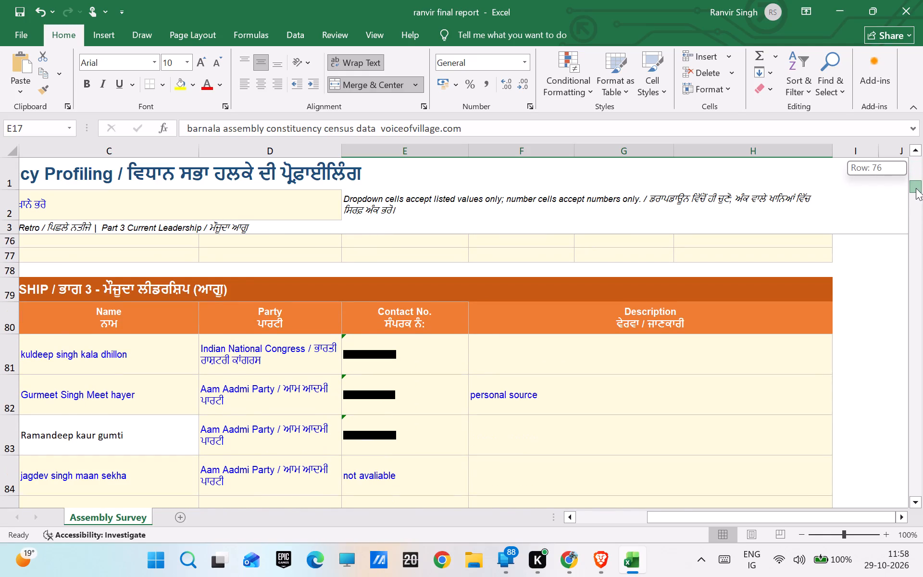
pyautogui.moveTo(916, 188); pyautogui.dragTo(916, 189)
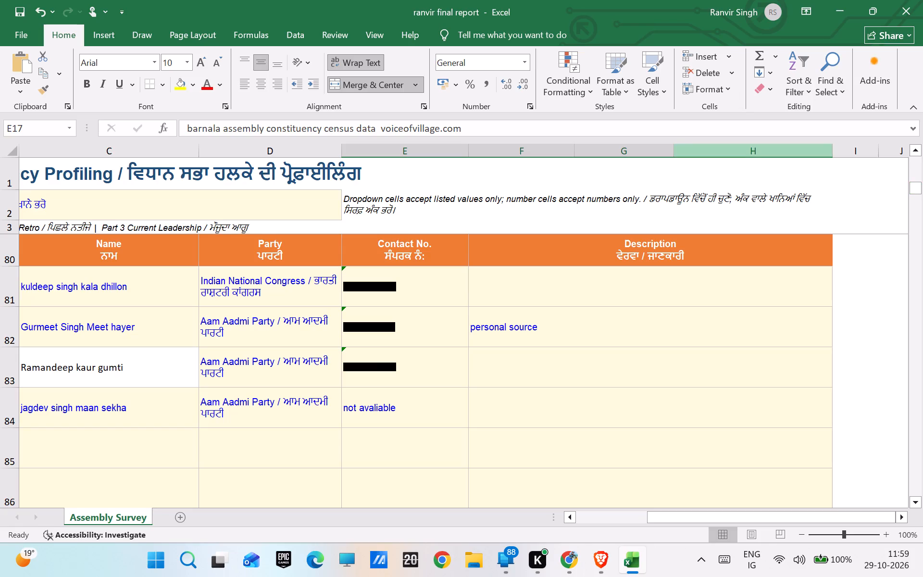
pyautogui.click(412, 415)
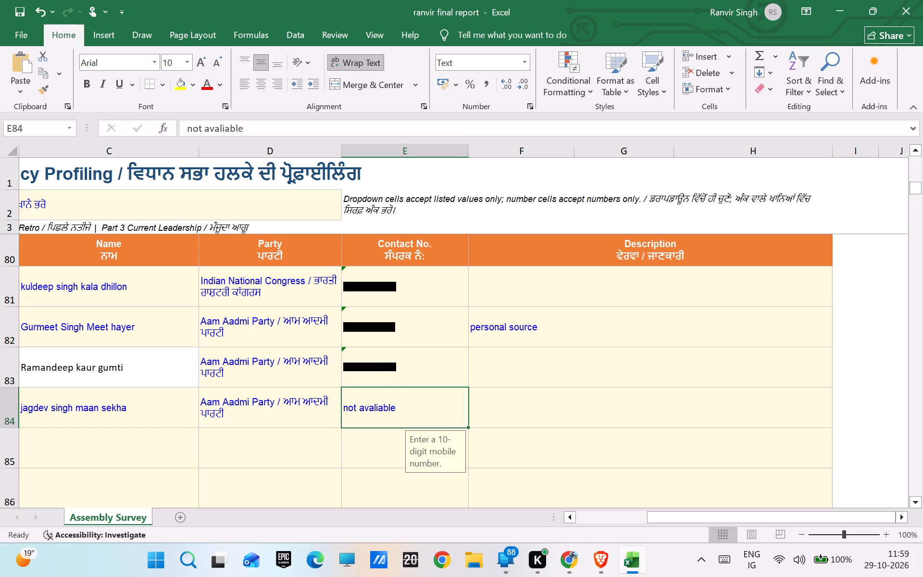
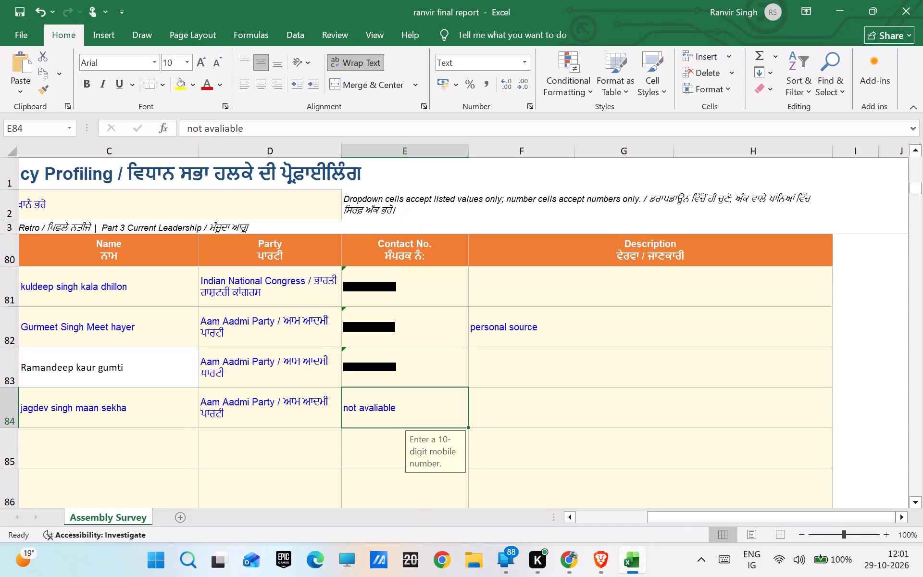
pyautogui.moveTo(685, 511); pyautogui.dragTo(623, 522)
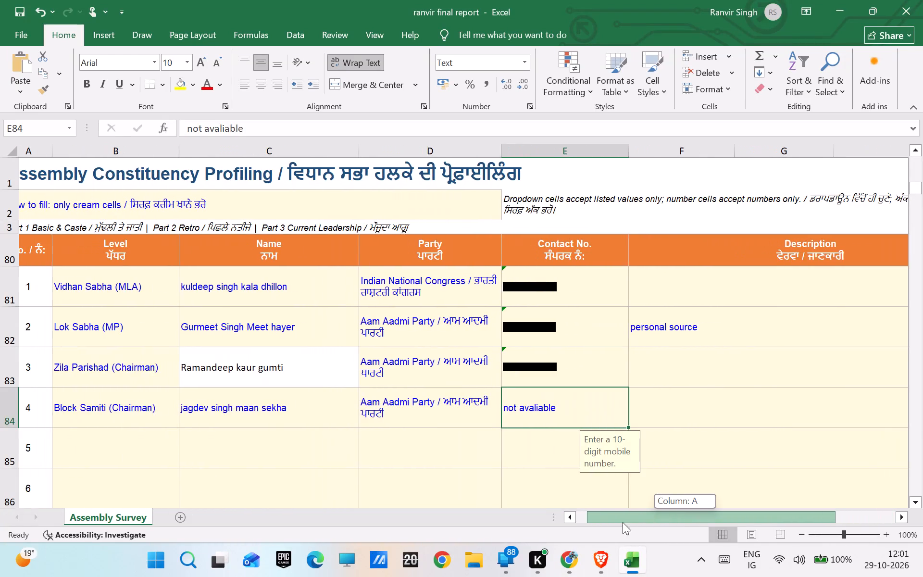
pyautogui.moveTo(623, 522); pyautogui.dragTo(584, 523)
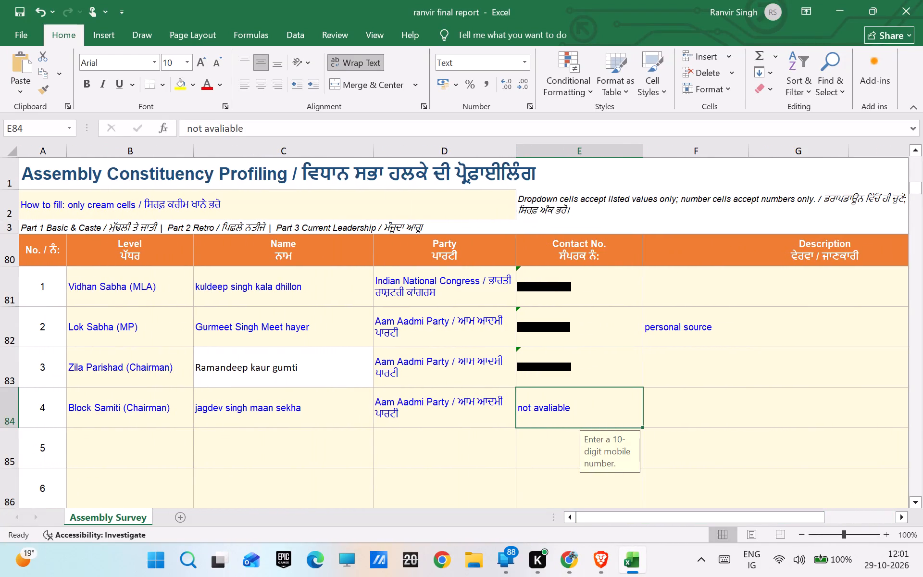
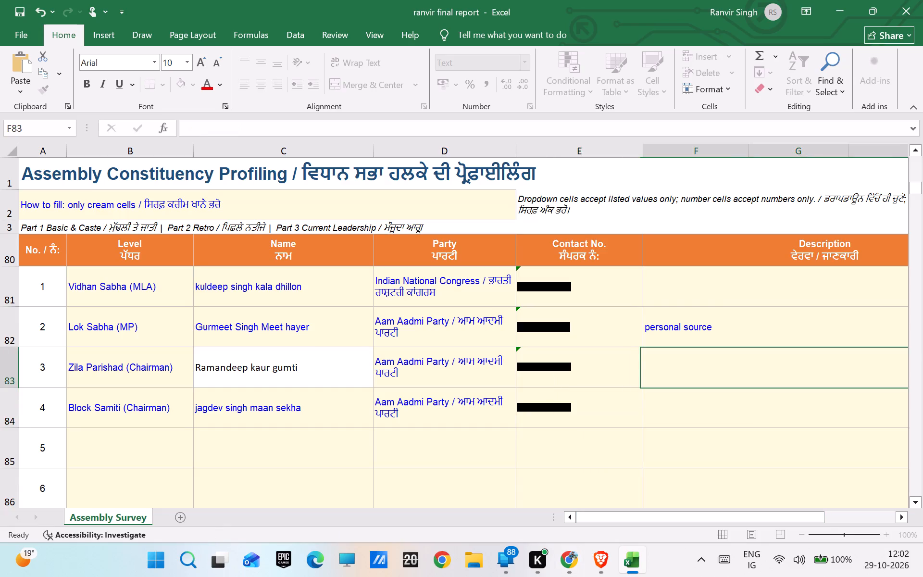
# Enter "personal source" as the description for the Zila Parishad (Chairman), Block Samiti (Chairman) and Vidhan Sabha (MLA) rows.
pyautogui.press('o')
pyautogui.press('BackSpace')
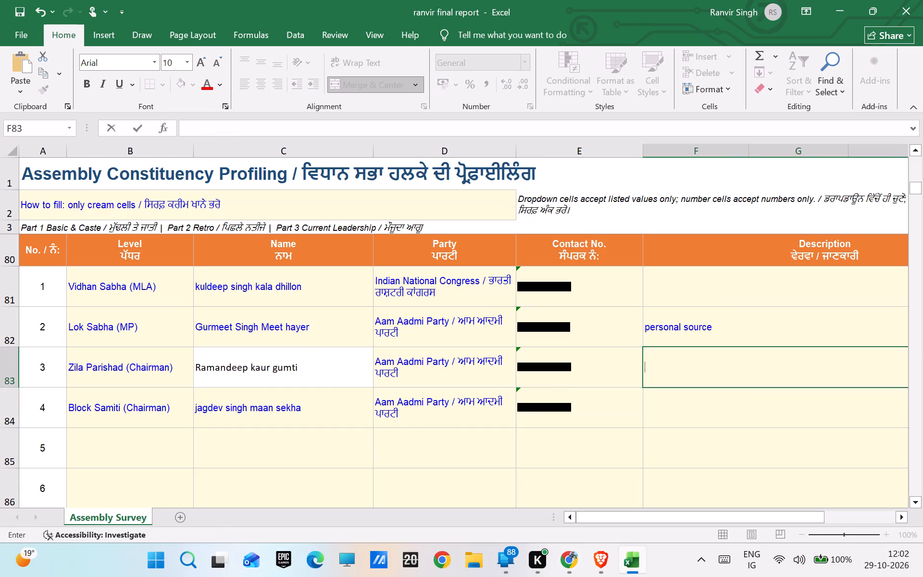
pyautogui.press('p')
pyautogui.click(722, 403)
pyautogui.press('p')
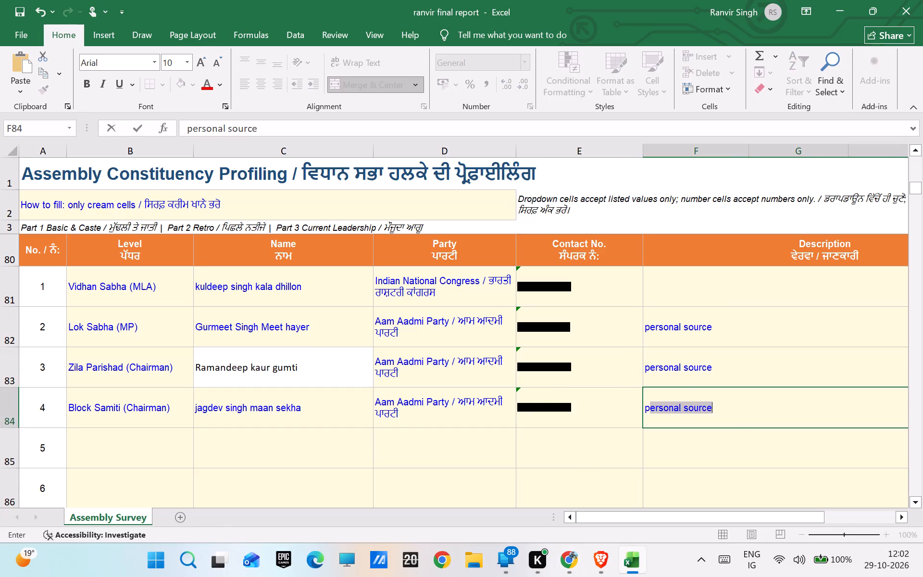
pyautogui.click(715, 295)
pyautogui.press('p')
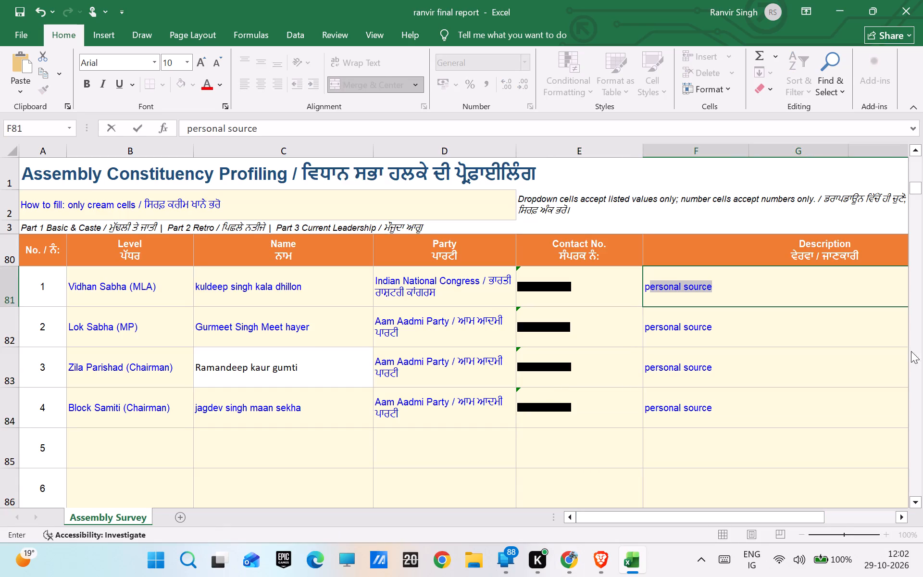
# Bring up the Save As options for the survey workbook.
pyautogui.click(920, 188)
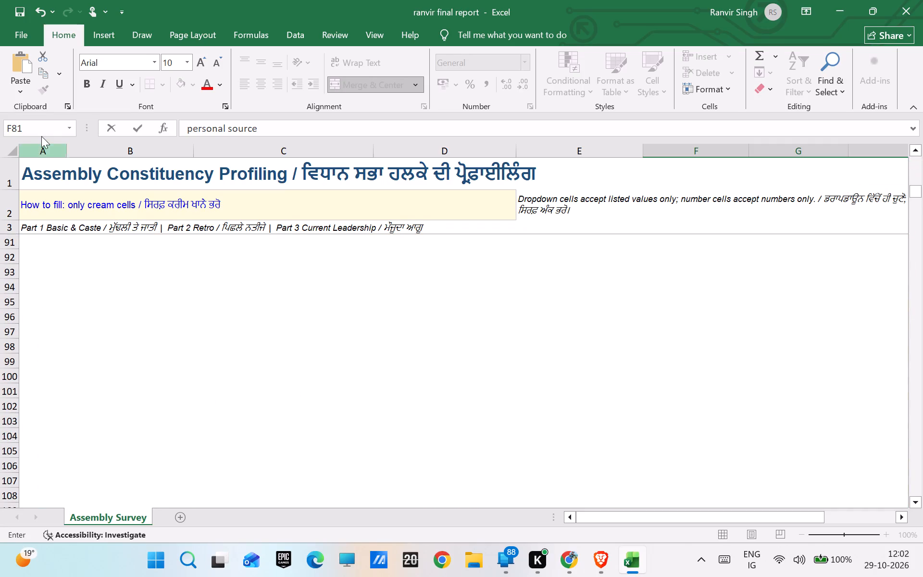
pyautogui.click(29, 42)
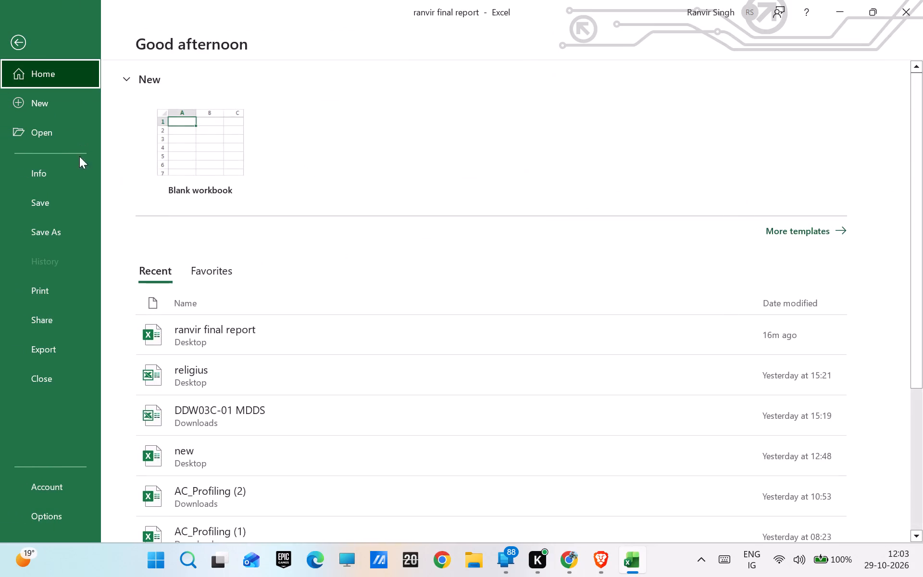
pyautogui.click(70, 233)
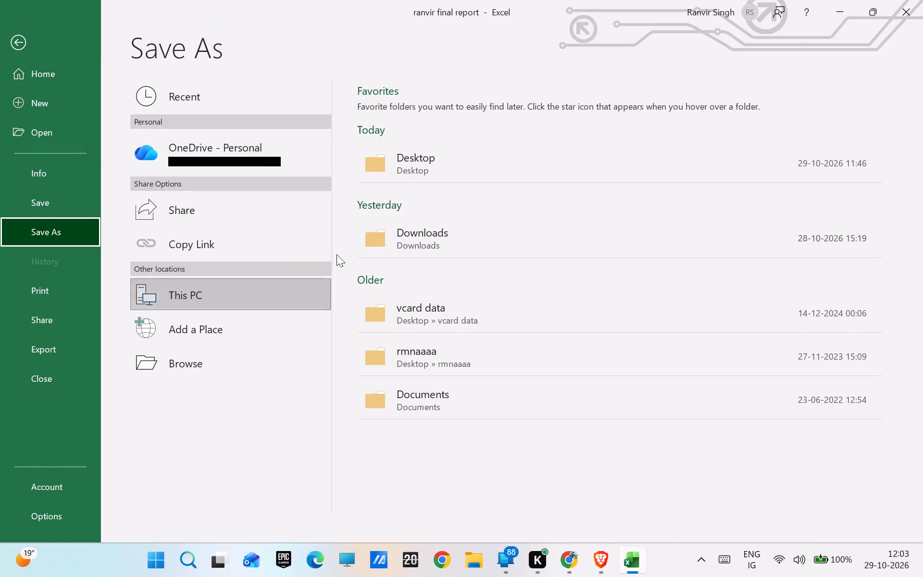
# Save the workbook to the Desktop as an Excel Workbook, named with the surveyor's full name followed by "halka barnala".
pyautogui.click(419, 170)
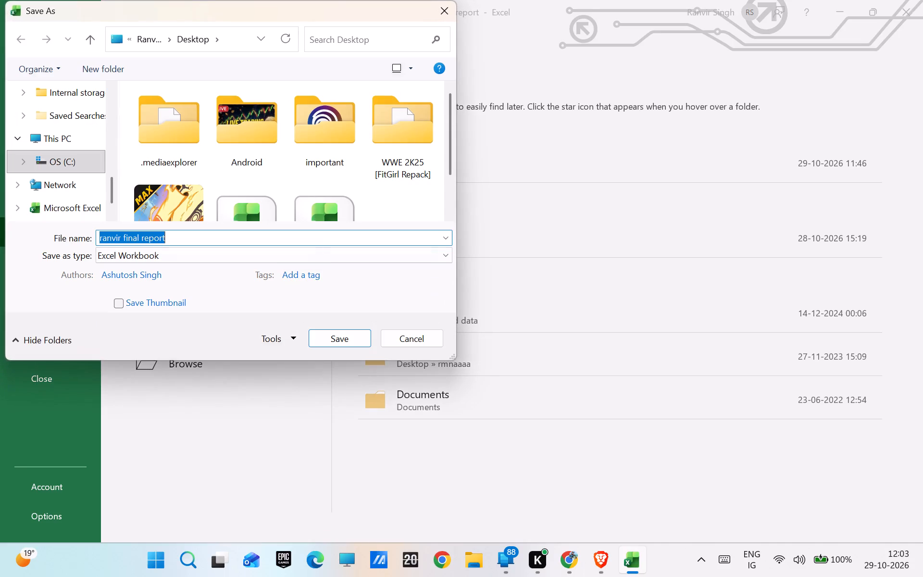
pyautogui.press('Right')
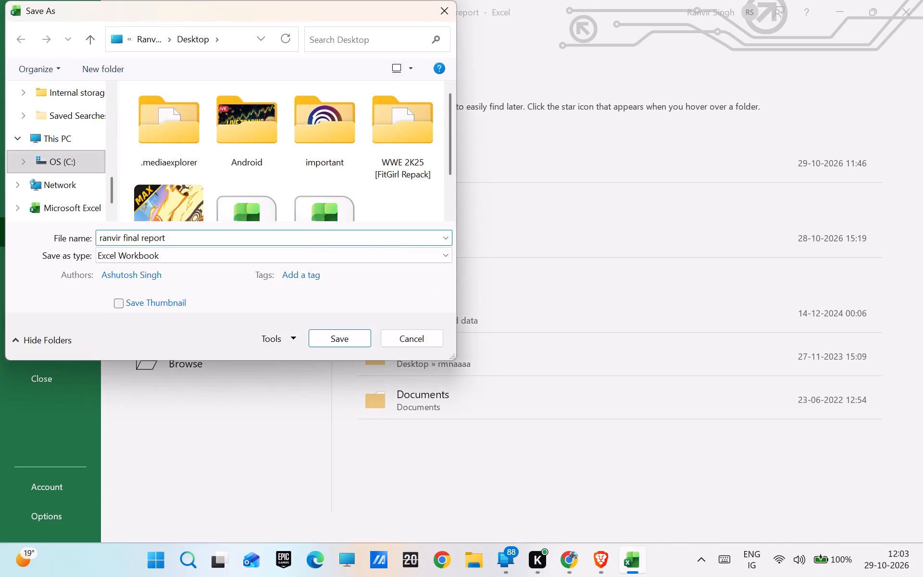
pyautogui.press('BackSpace')
pyautogui.press('BackSpace')
pyautogui.press('BackSpace')
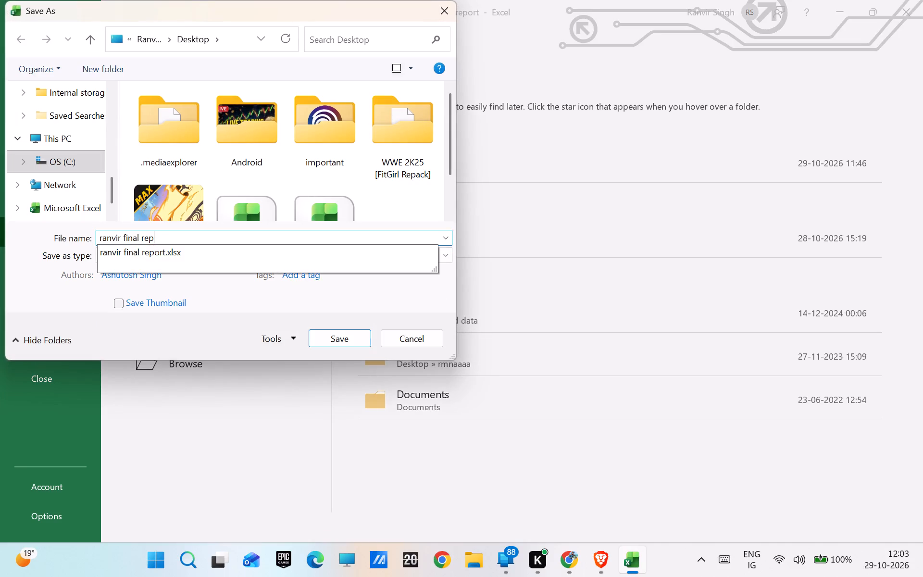
pyautogui.press('BackSpace')
pyautogui.press('BackSpace')
pyautogui.press('BackSpace')
pyautogui.press('BackSpace')
pyautogui.press('BackSpace')
pyautogui.press('BackSpace')
pyautogui.press('BackSpace')
pyautogui.press('BackSpace')
pyautogui.press('BackSpace')
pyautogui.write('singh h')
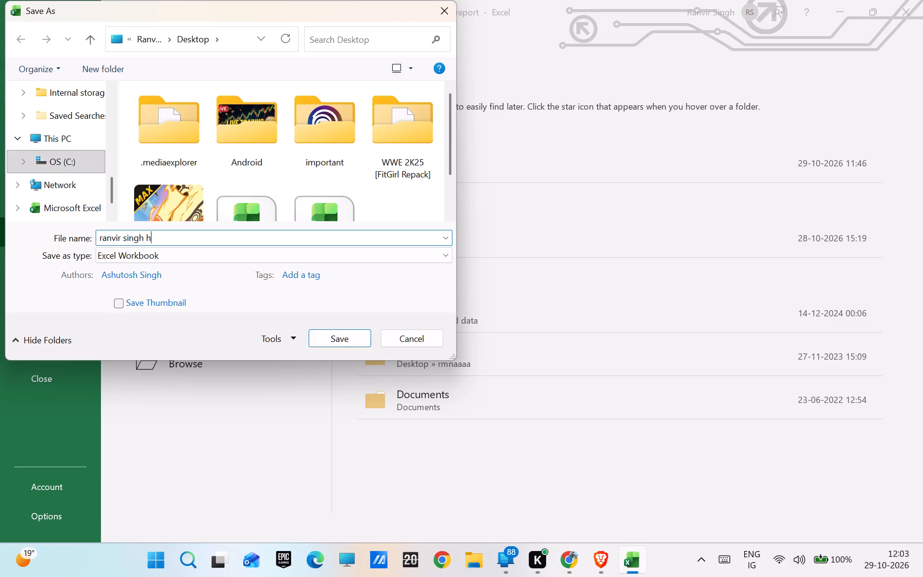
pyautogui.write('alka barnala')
pyautogui.click(328, 345)
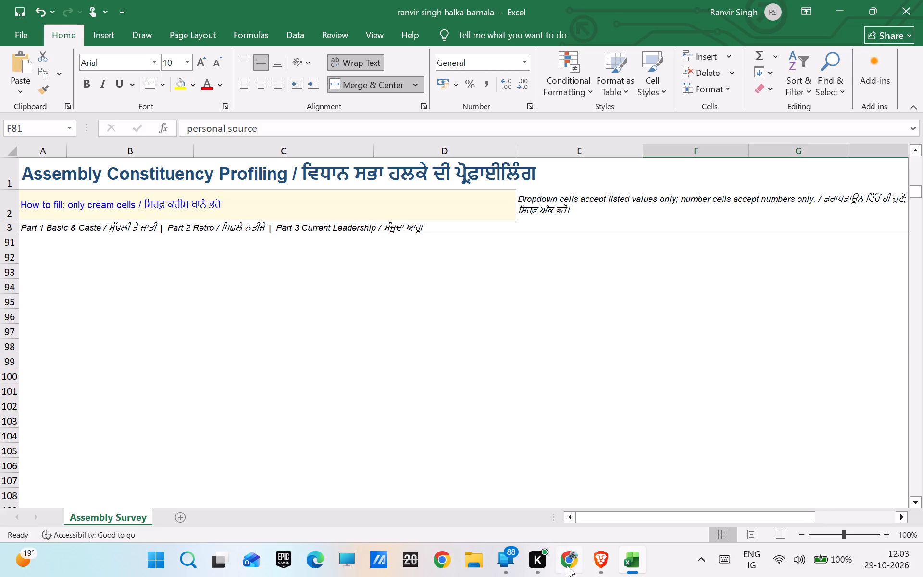
# Switch to Chrome and look up Gmail in a new tab.
pyautogui.click(571, 566)
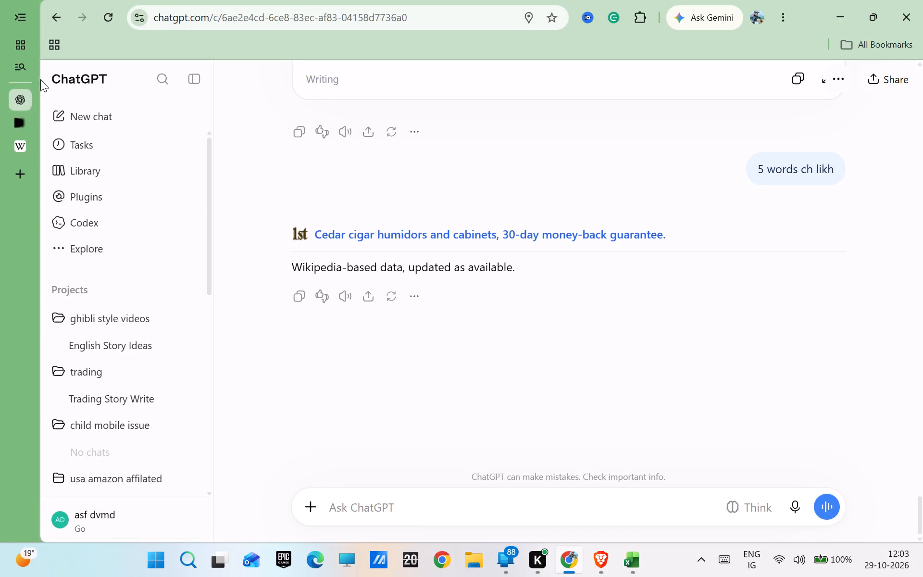
pyautogui.click(33, 181)
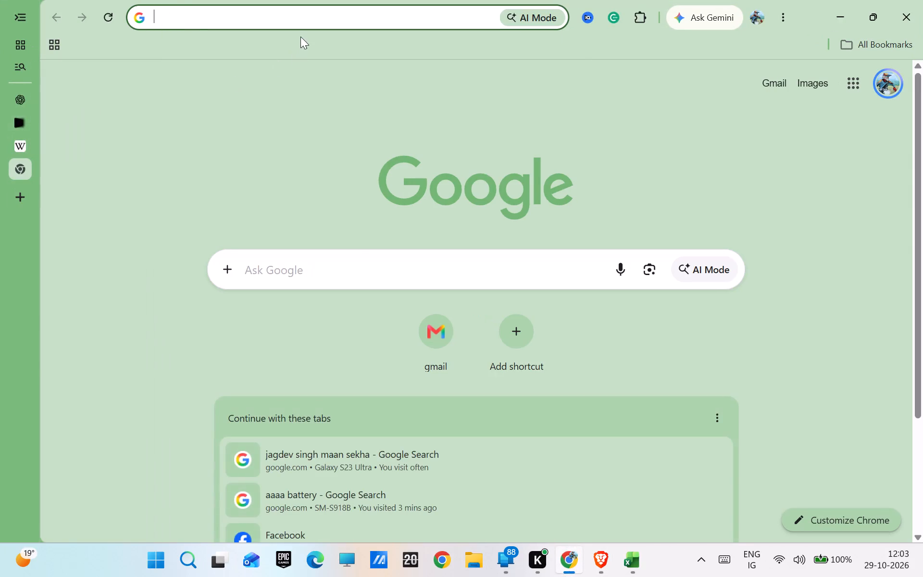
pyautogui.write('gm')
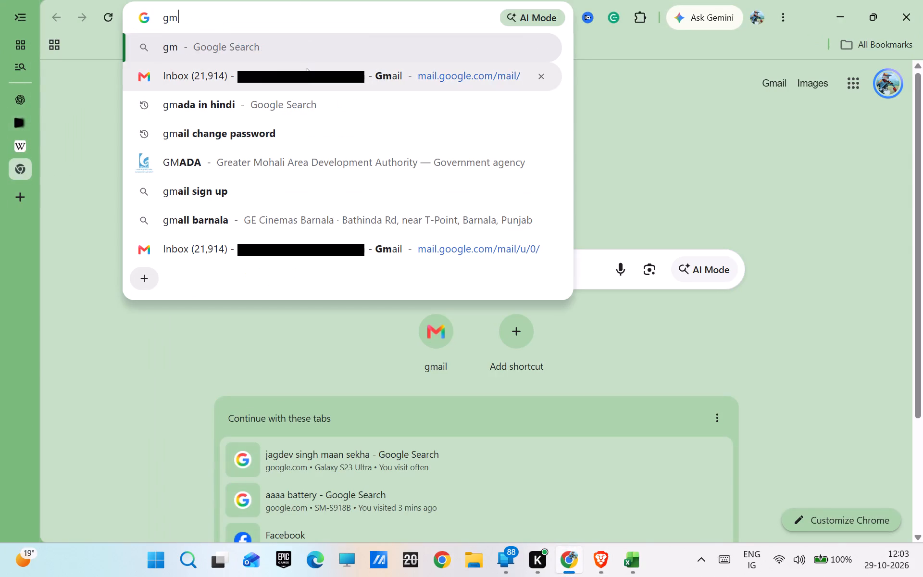
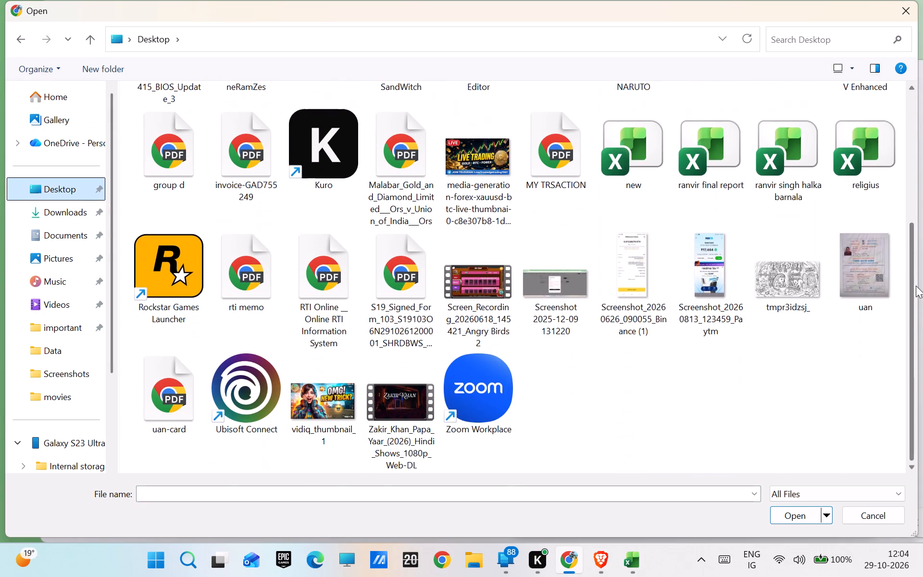
# Select the "halka barnala" .xlsx survey workbook from the Desktop folder as the file to open for upload.
pyautogui.moveTo(916, 286); pyautogui.dragTo(913, 316)
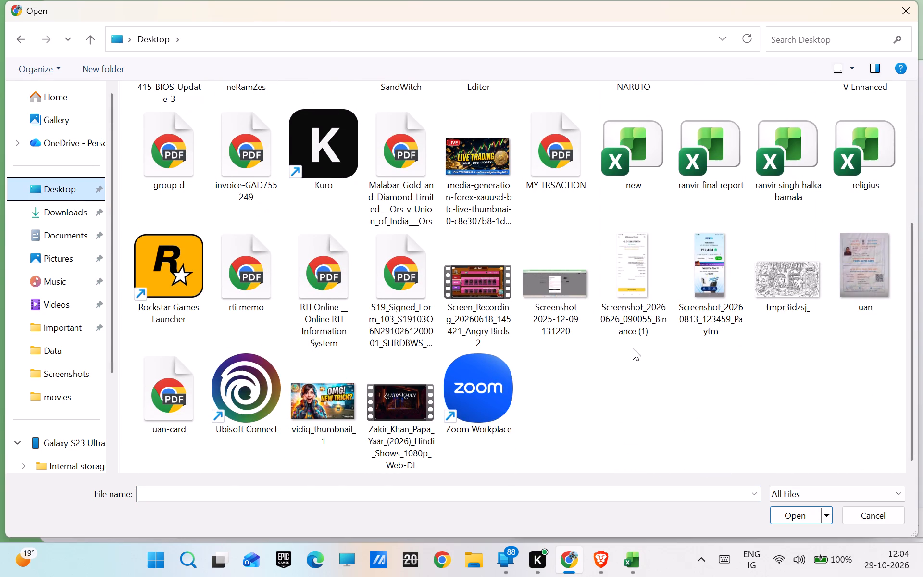
pyautogui.click(373, 487)
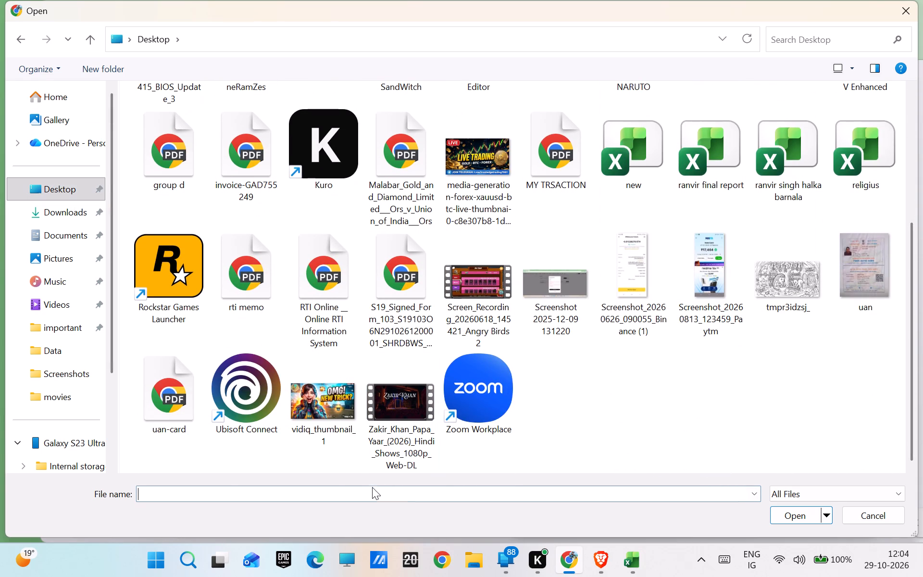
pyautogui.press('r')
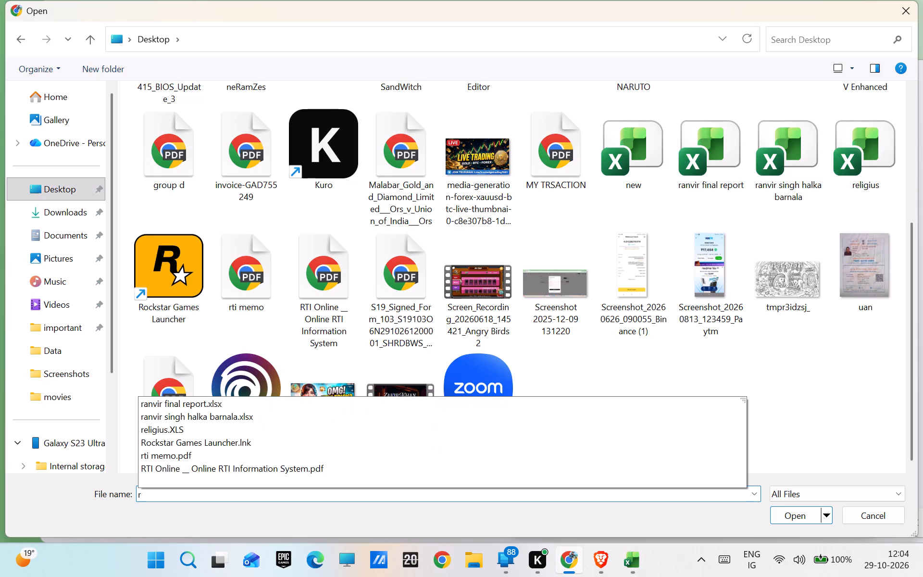
pyautogui.click(350, 422)
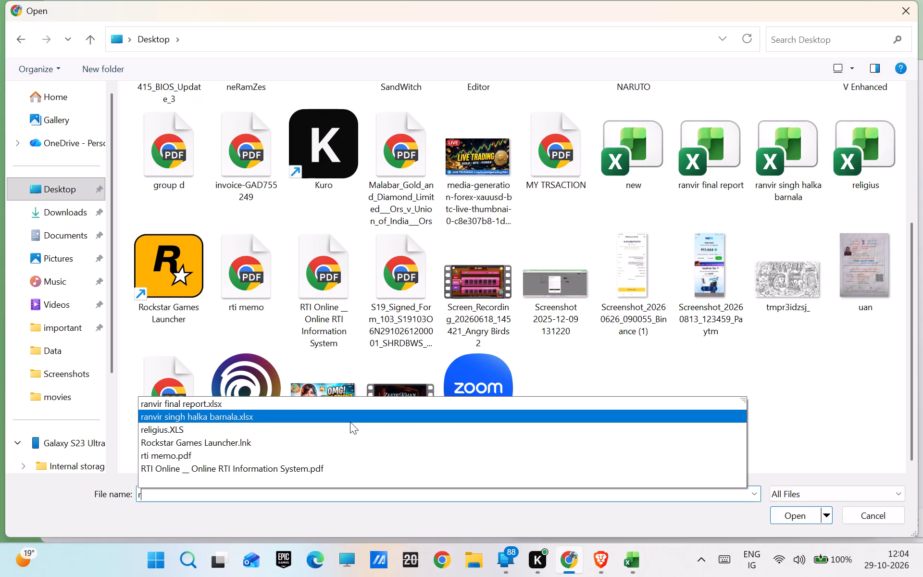
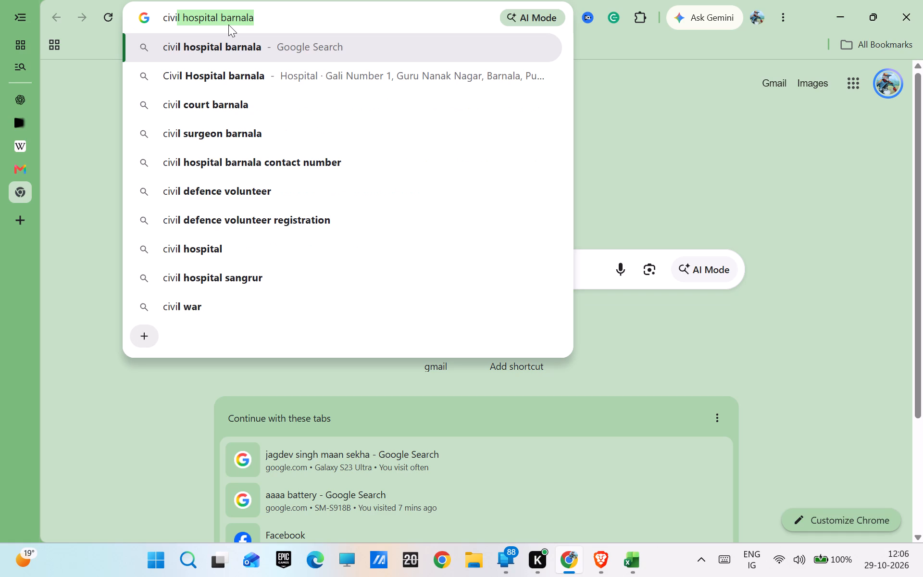
# Search Google for civiqlabs, follow the suggested spelling "civiq labs", and open the CivIQ Labs website.
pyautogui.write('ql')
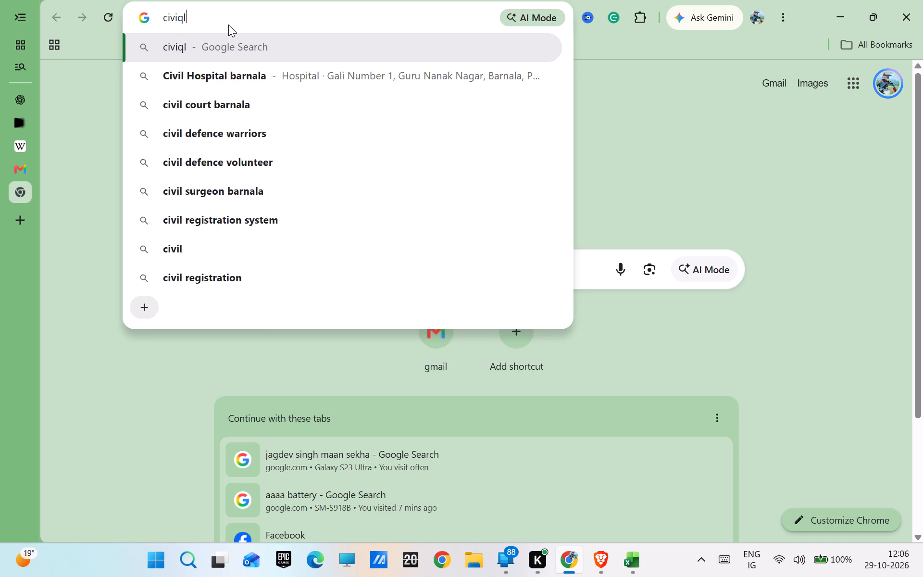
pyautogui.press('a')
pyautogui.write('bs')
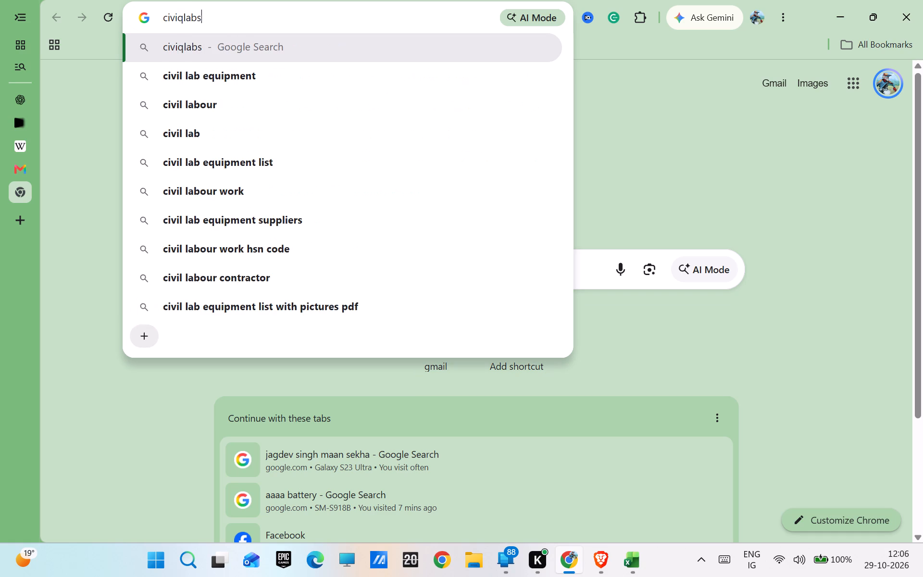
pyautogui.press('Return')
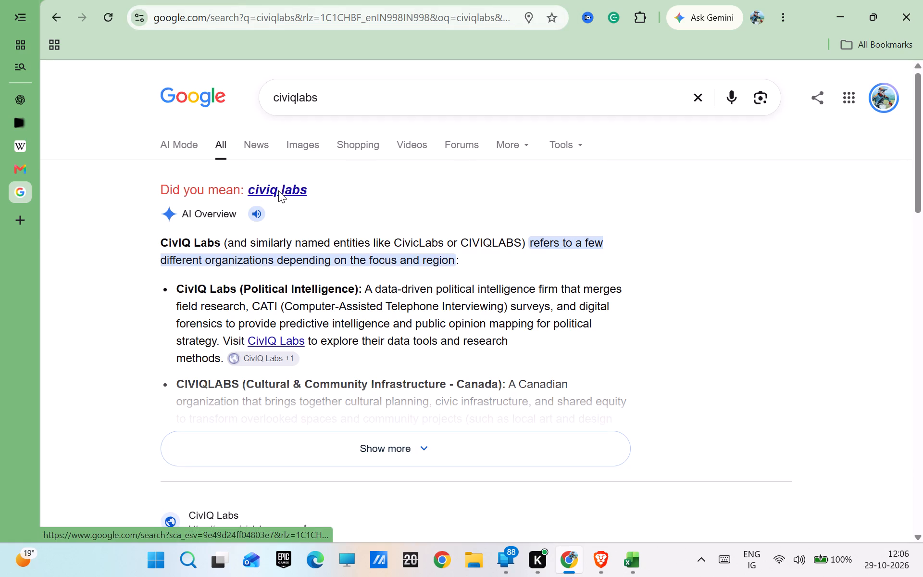
pyautogui.click(278, 190)
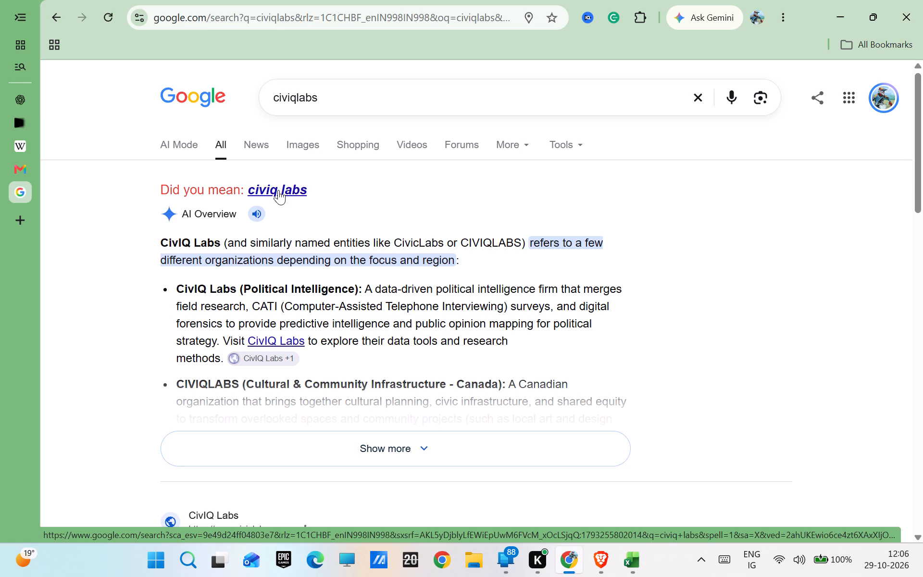
pyautogui.click(268, 227)
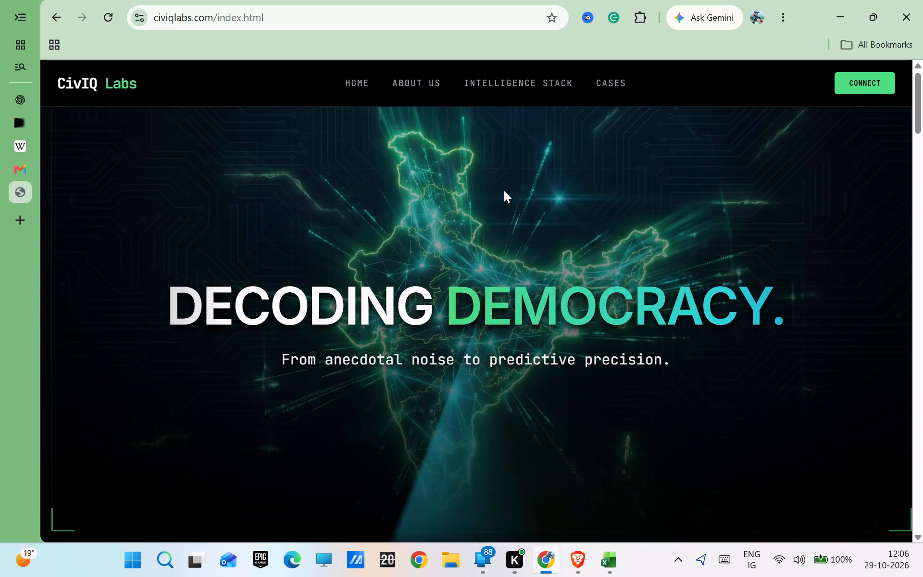
# Look through the CivIQ Labs home page down to the state case cards, including Punjab, and the footer.
pyautogui.scroll(-2, 504, 190)
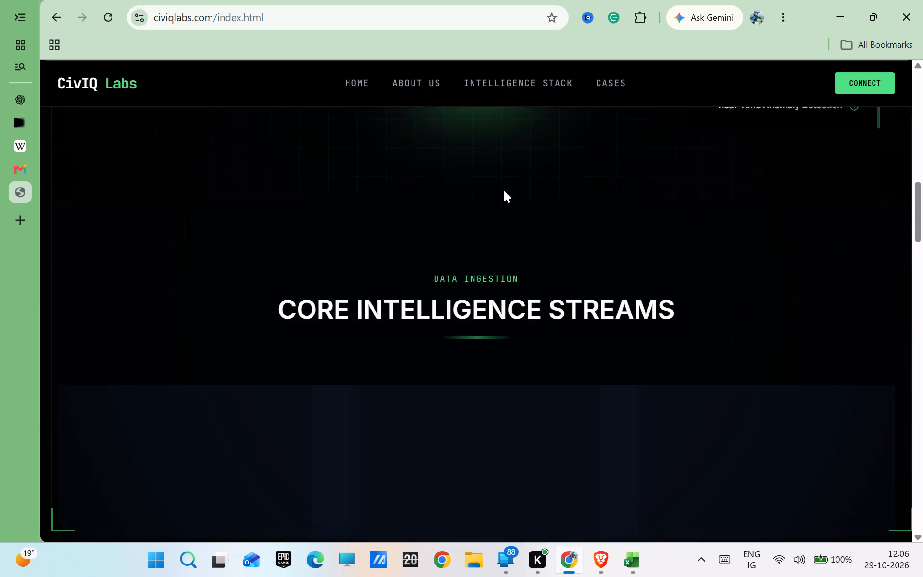
pyautogui.scroll(-7, 504, 190)
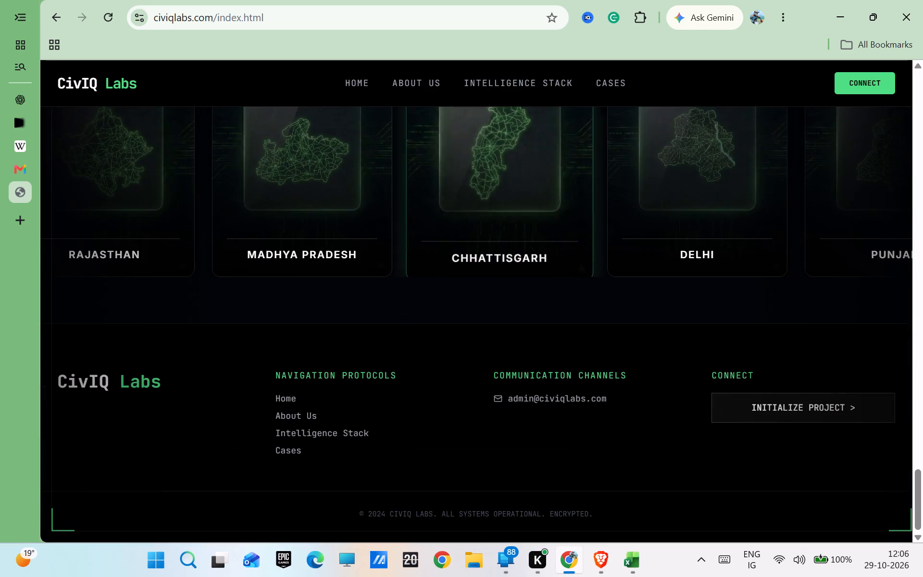
pyautogui.scroll(-5, 504, 190)
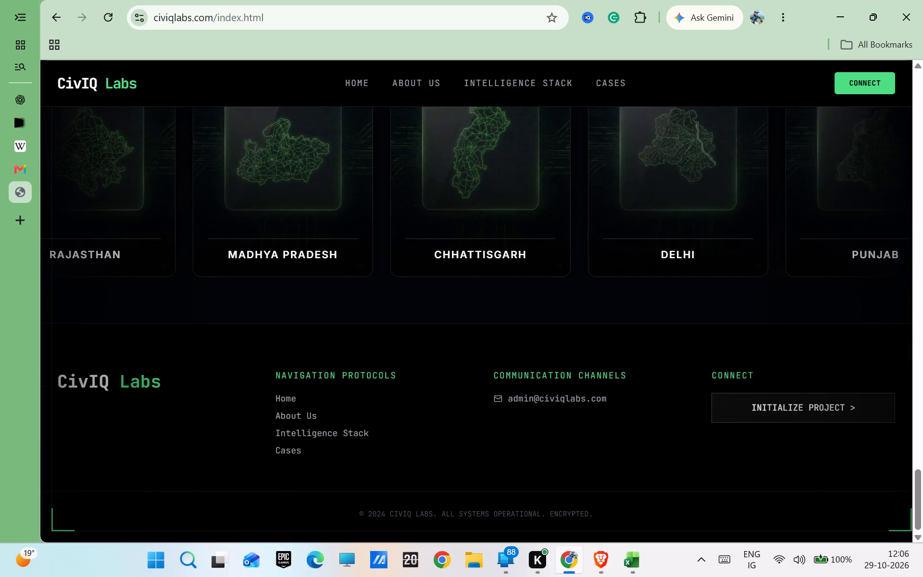
pyautogui.click(857, 207)
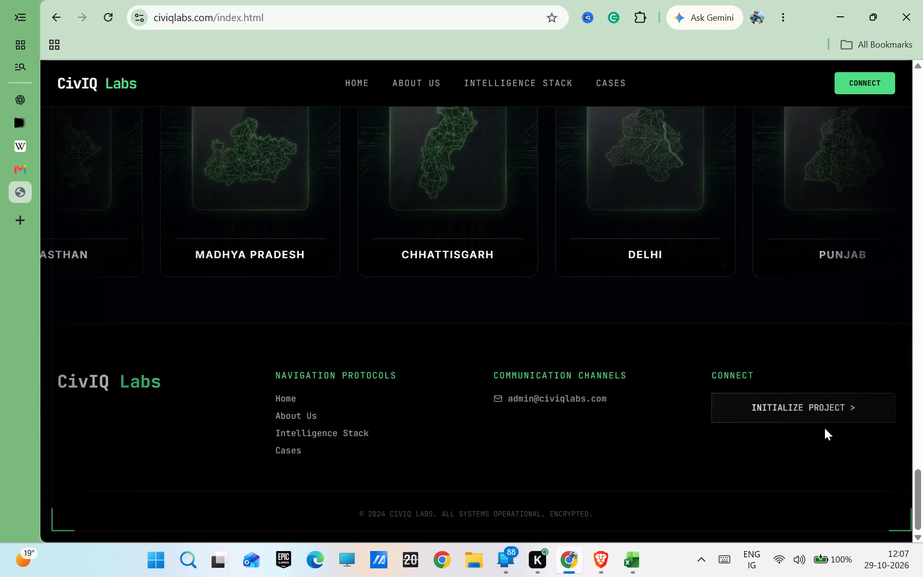
# Open the site's project enquiry page through Initialize Project and examine its contact details and enquiry form.
pyautogui.click(814, 416)
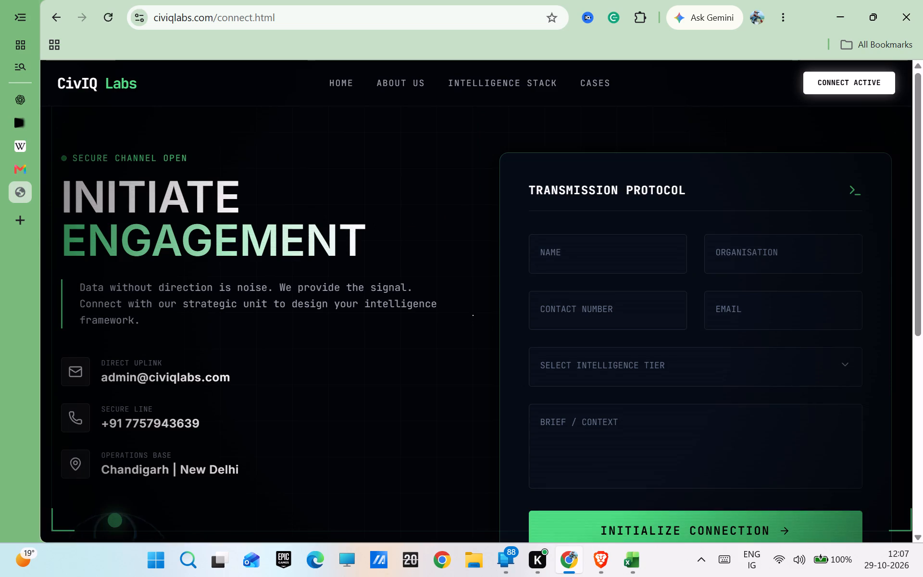
pyautogui.scroll(-4, 384, 287)
pyautogui.scroll(5, 384, 287)
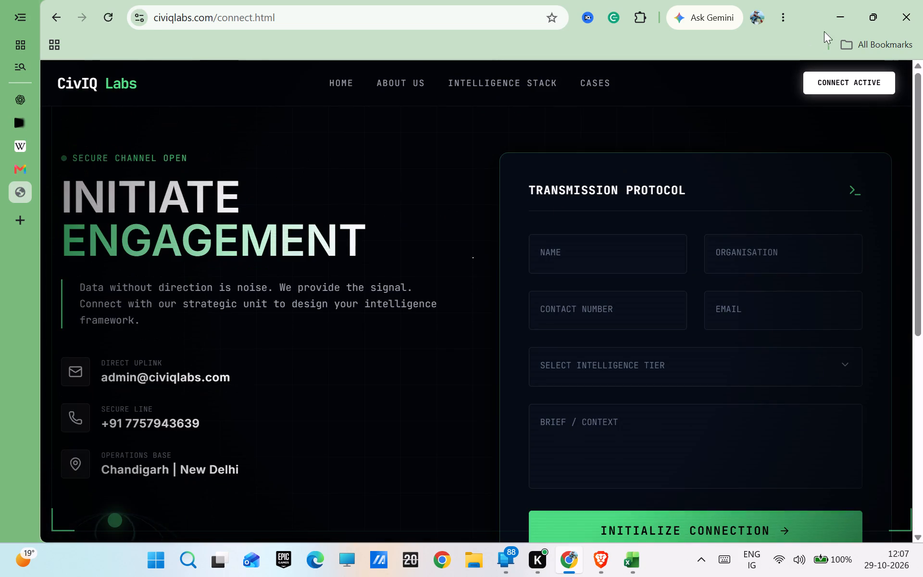